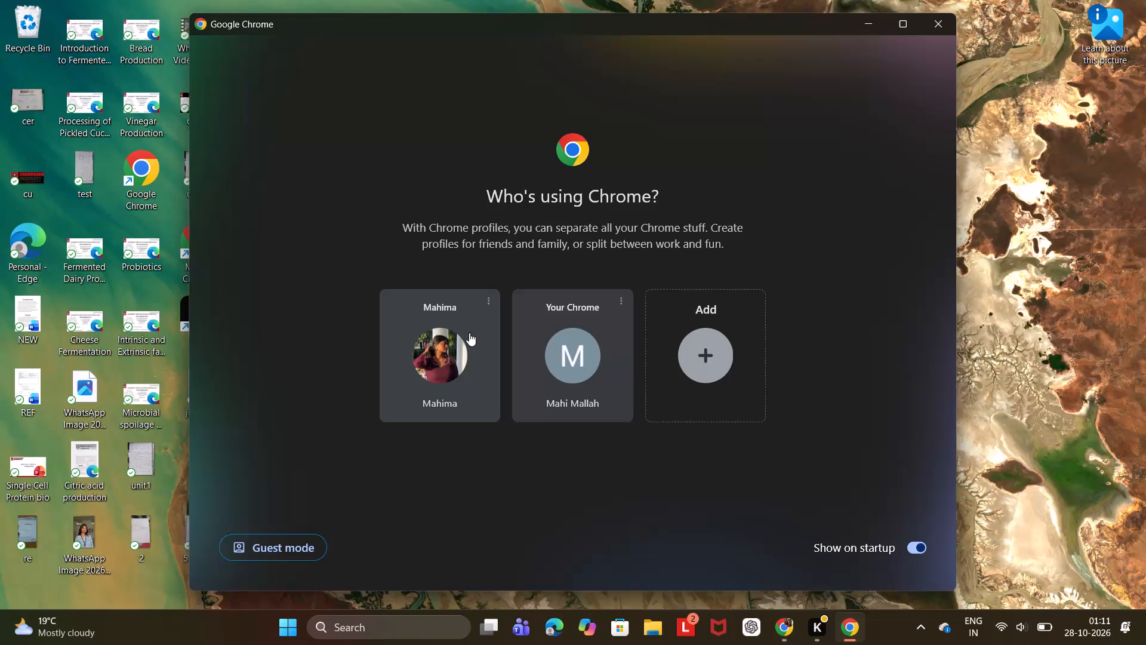
Start the browser with the Mahima profile and close the PW Video Player page, agreeing to leave the site.
click(468, 333)
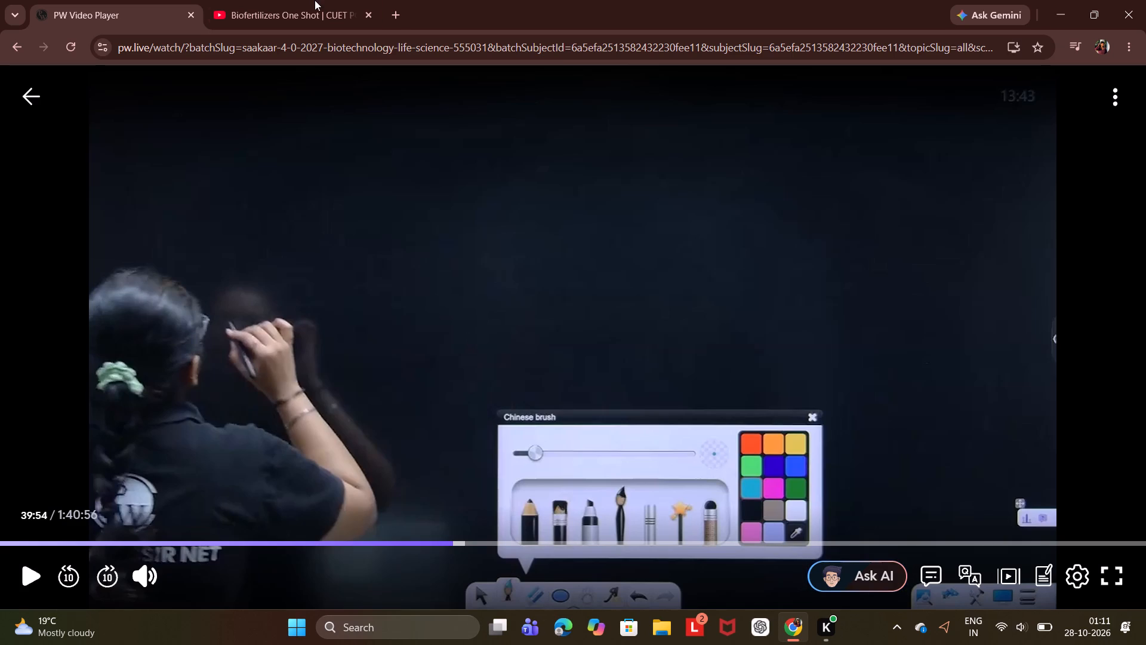
click(191, 12)
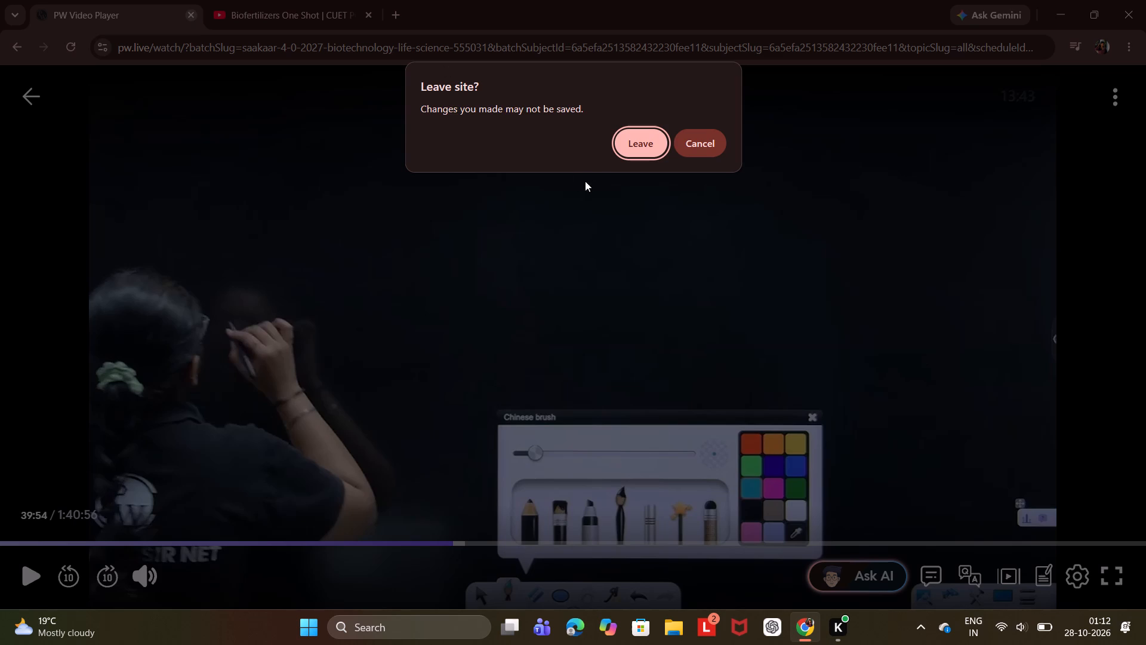
click(647, 151)
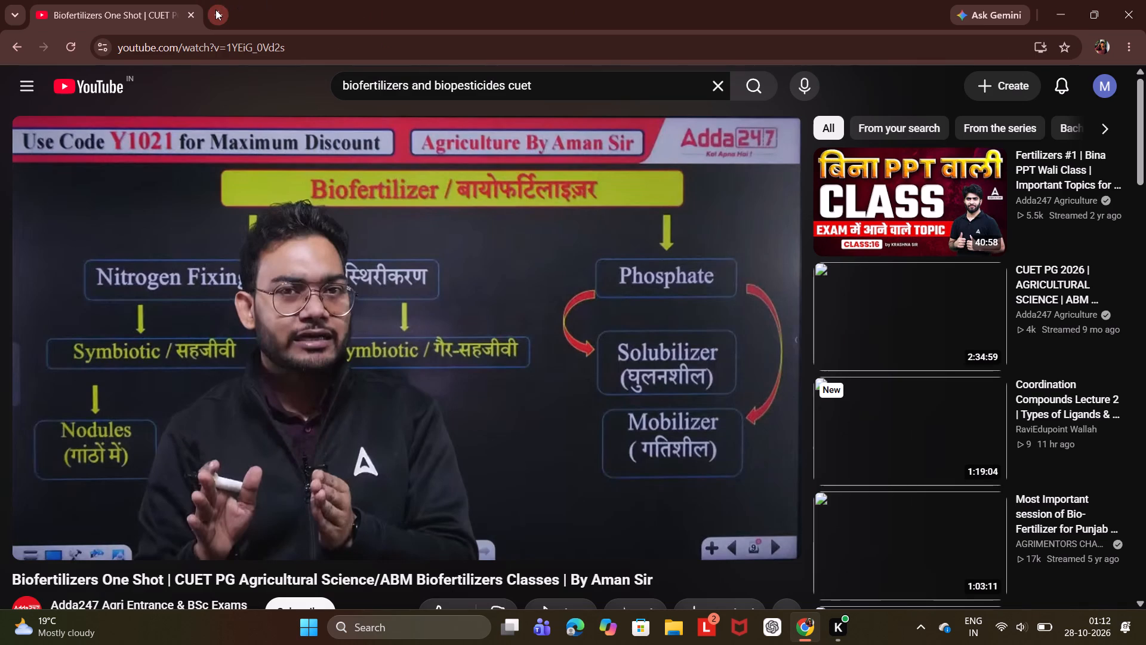
Go to Canva in a new tab and open the recent presentation "Introduction to botulinum Toxin" for editing.
click(215, 10)
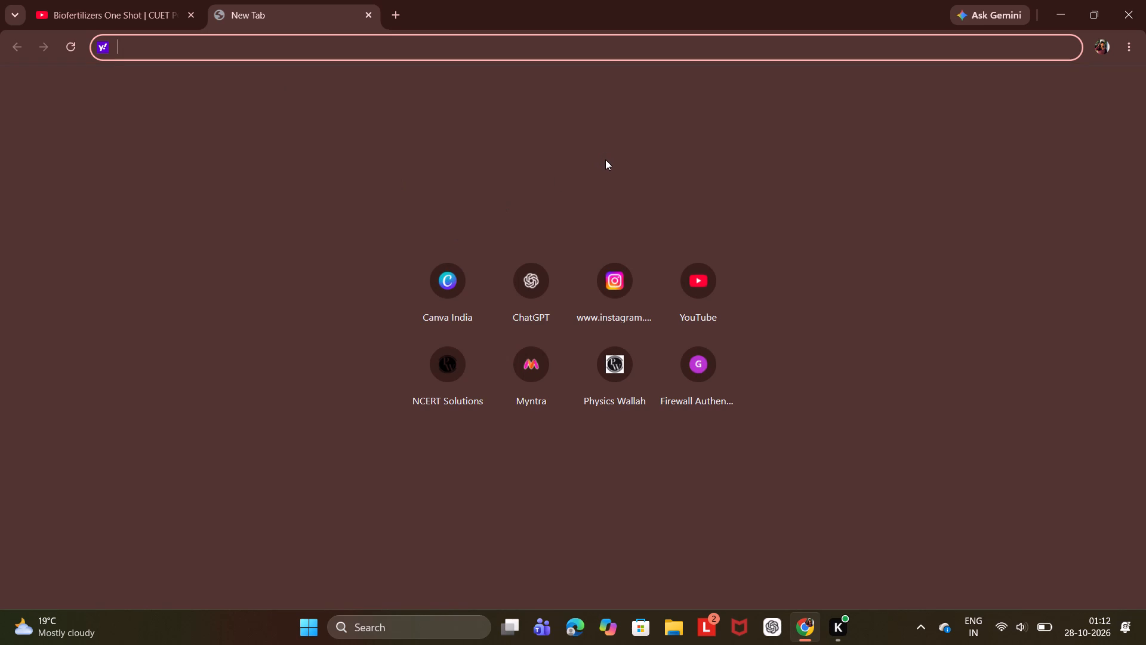
double_click(446, 281)
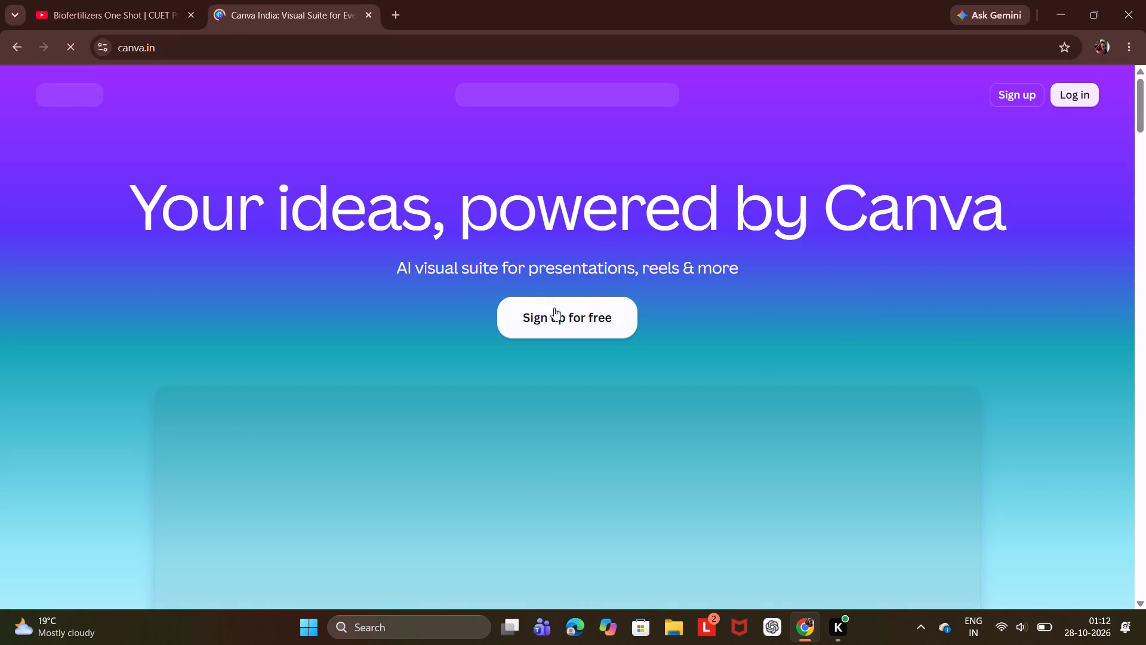
click(551, 308)
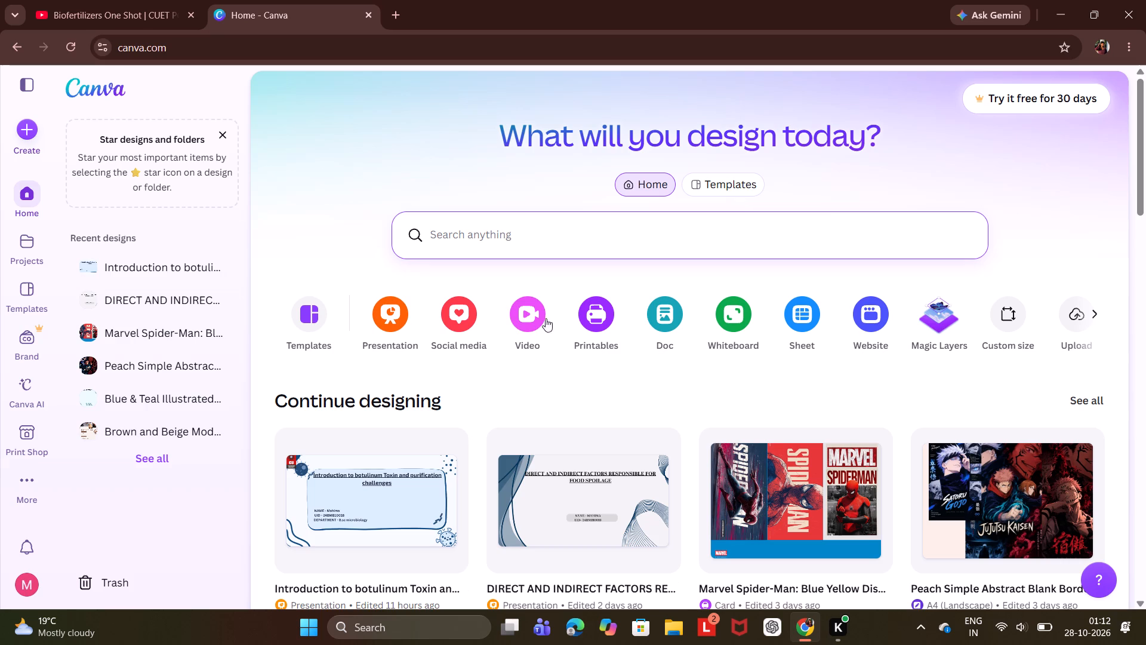
click(371, 509)
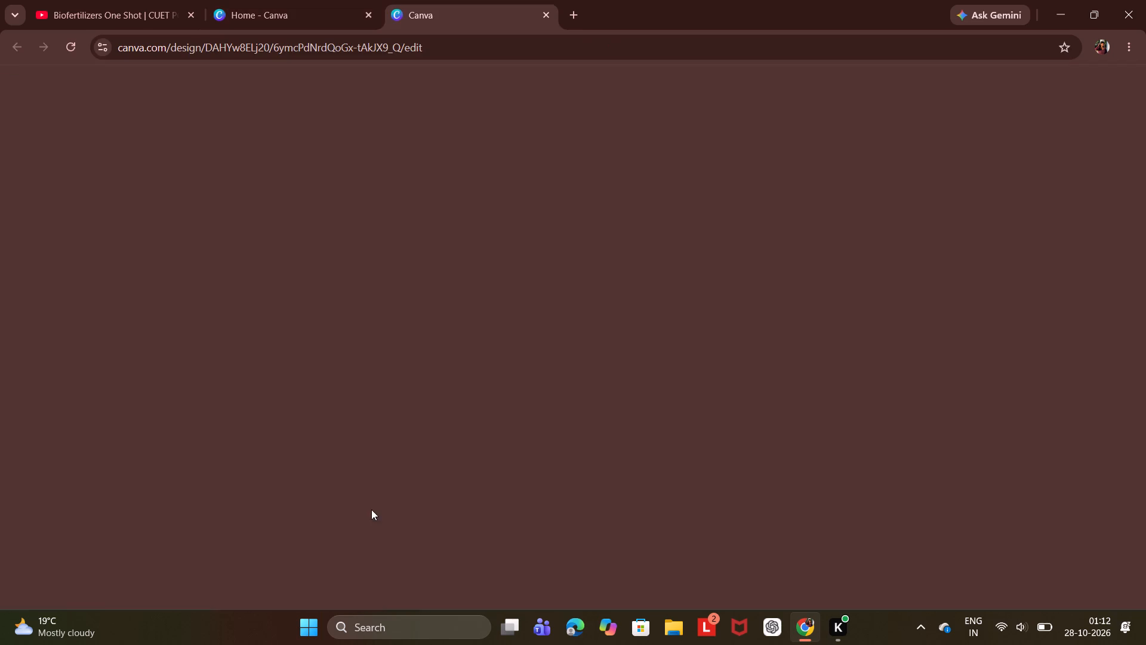
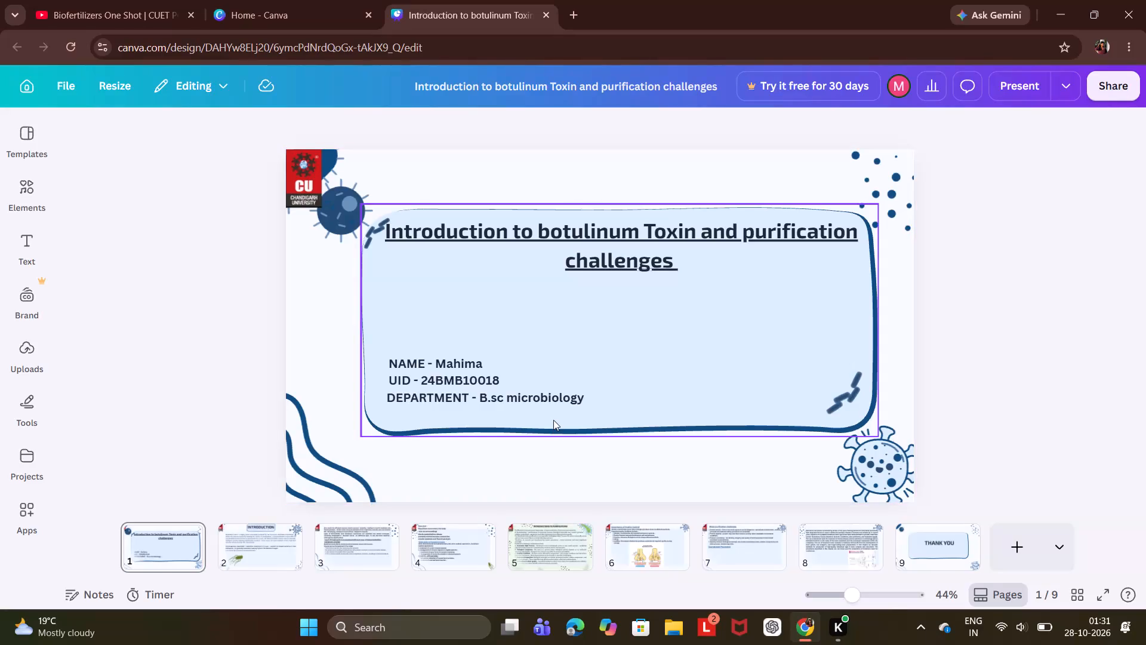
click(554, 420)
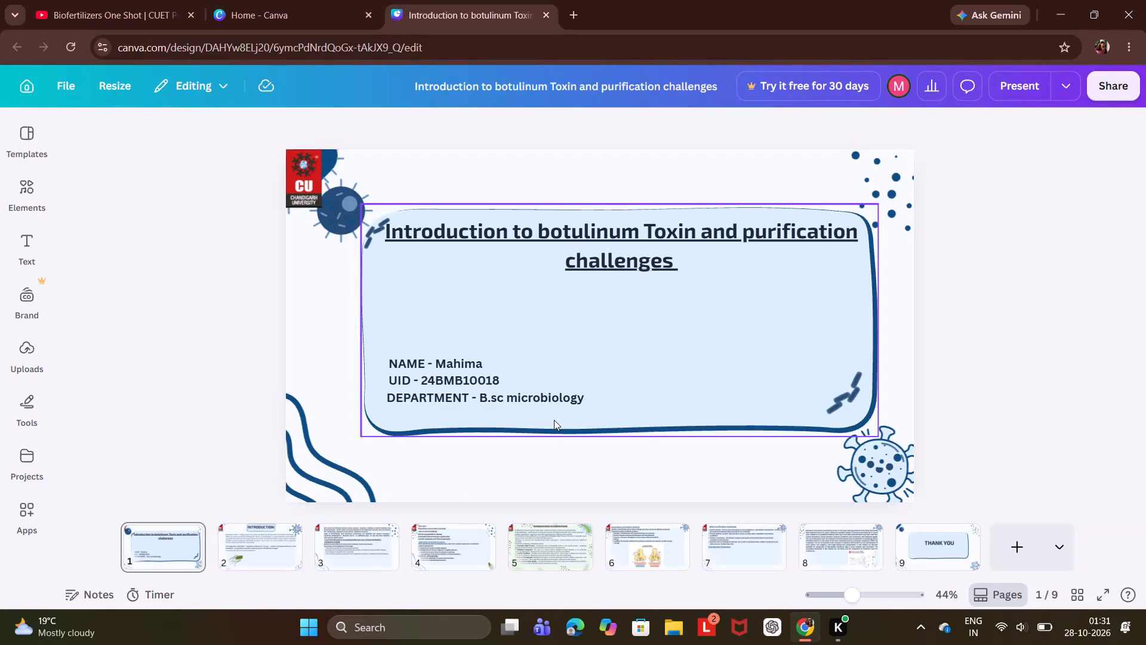
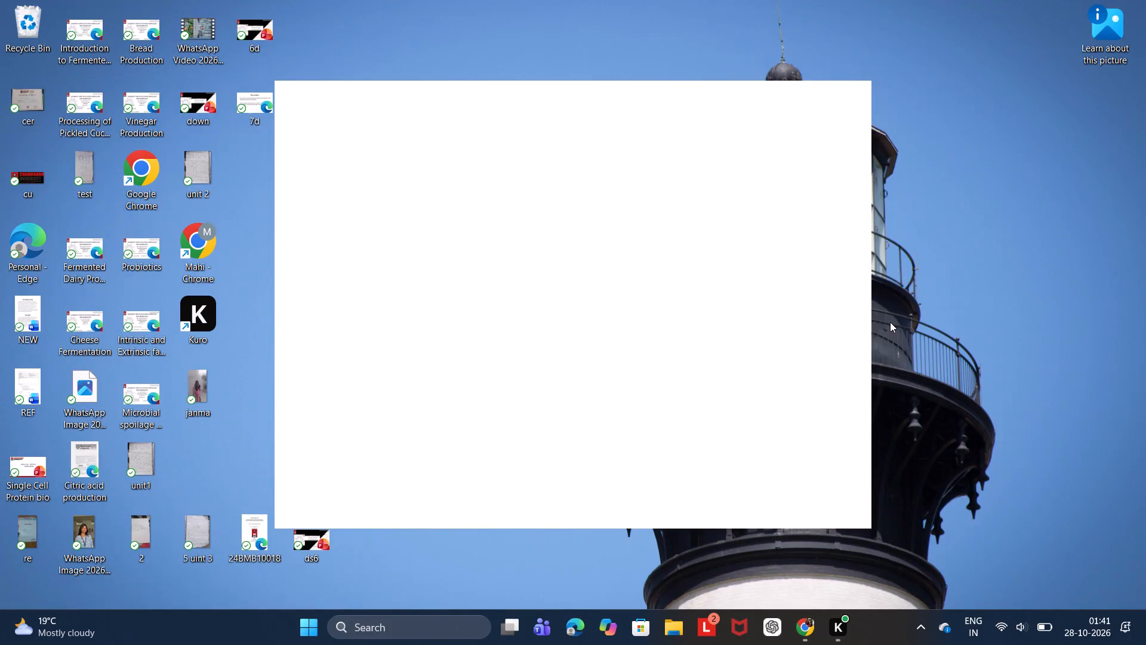
Launch Google Chrome with the photo-avatar user profile to reach the open Canva presentation on botulinum toxin.
click(139, 180)
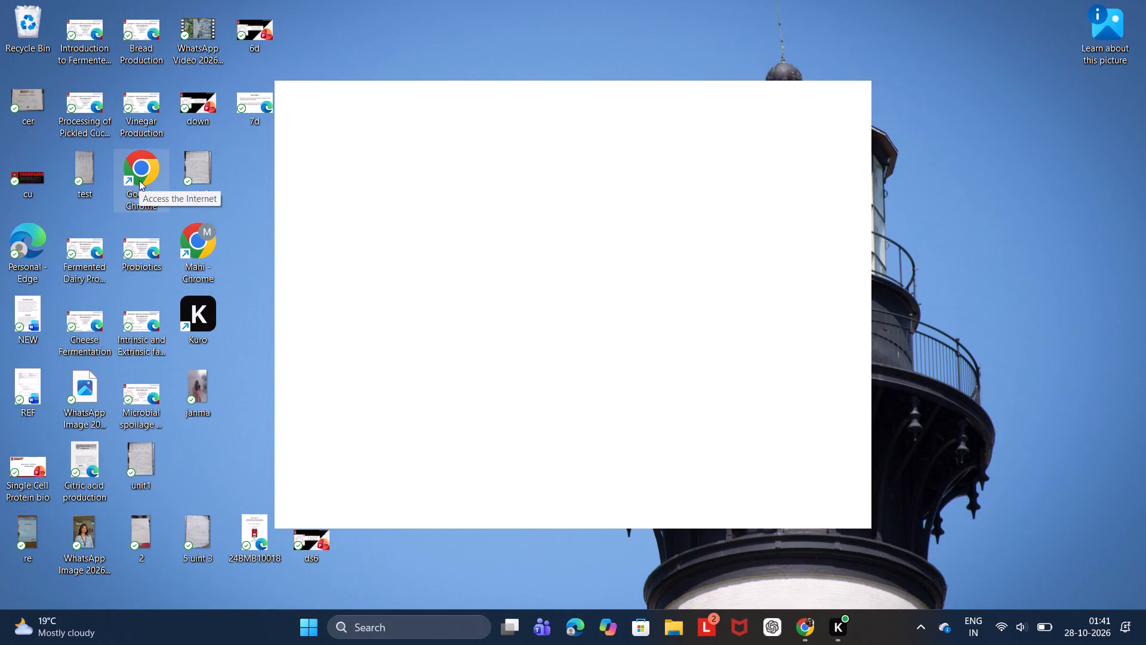
double_click(139, 180)
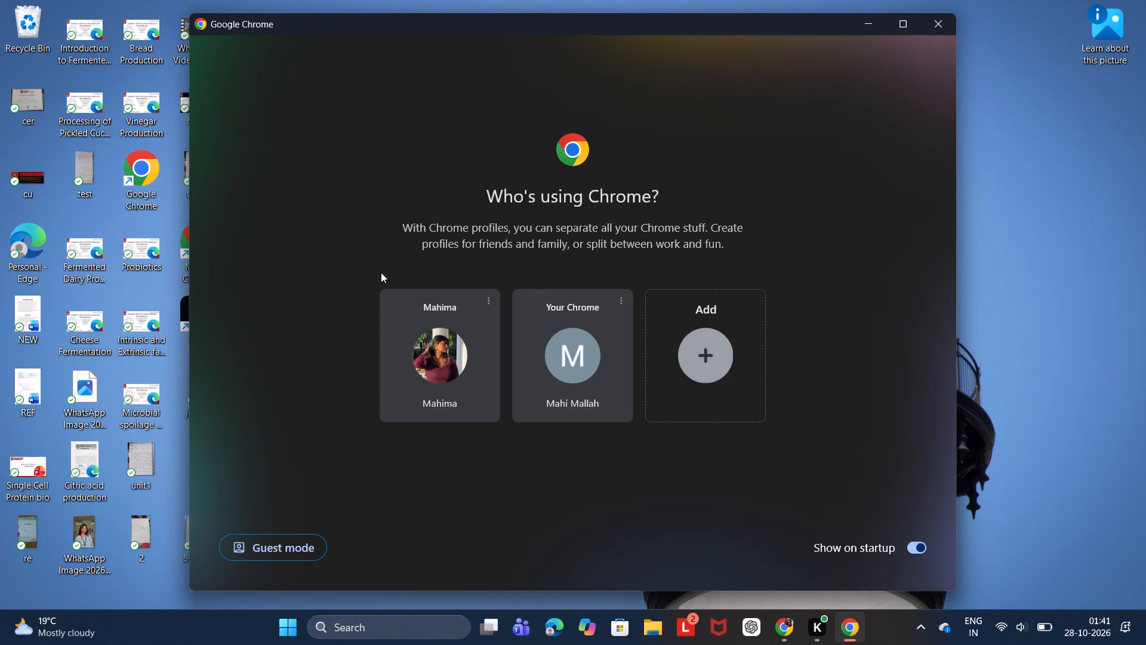
click(483, 363)
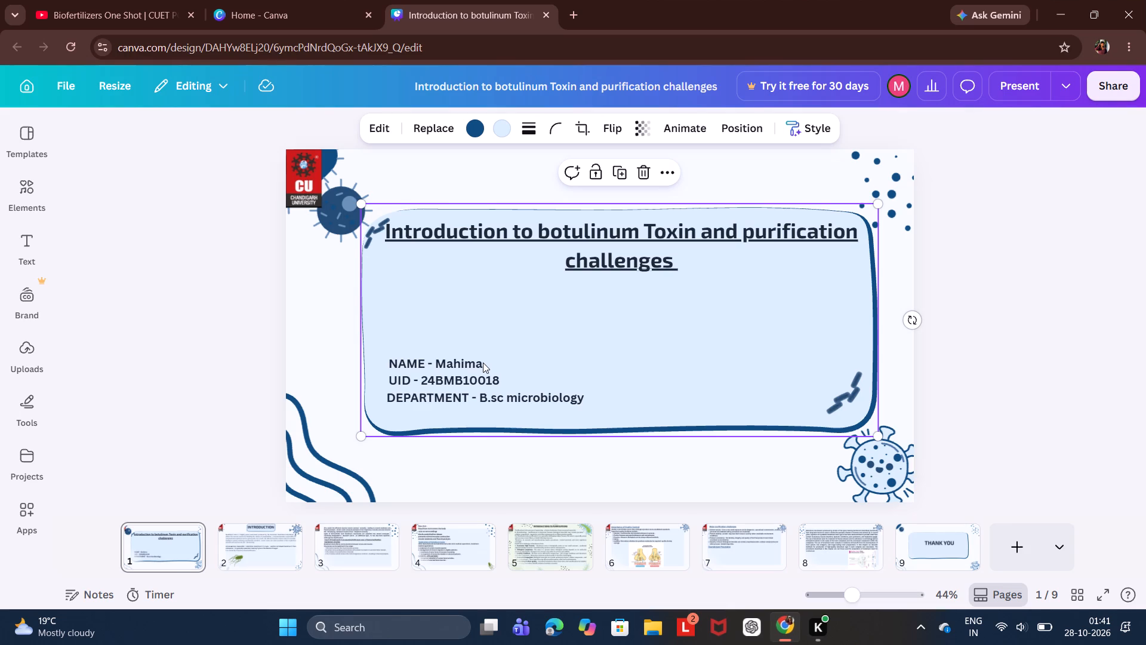
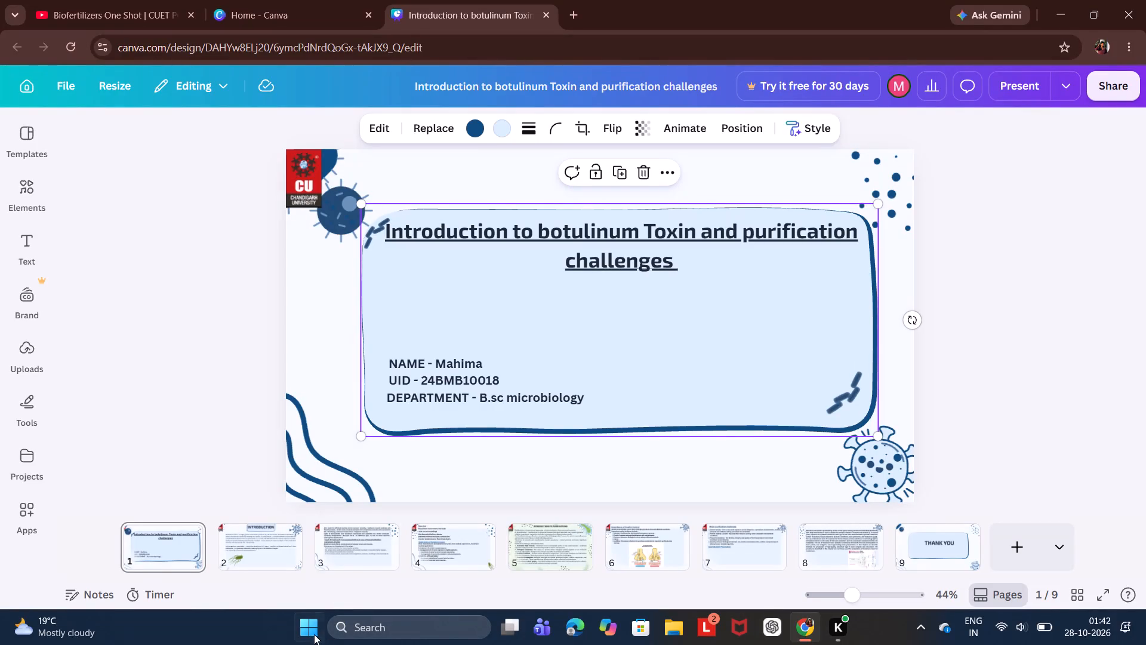
Launch WhatsApp from the installed apps in the Social category.
click(311, 632)
scroll(440, 320, down, 3)
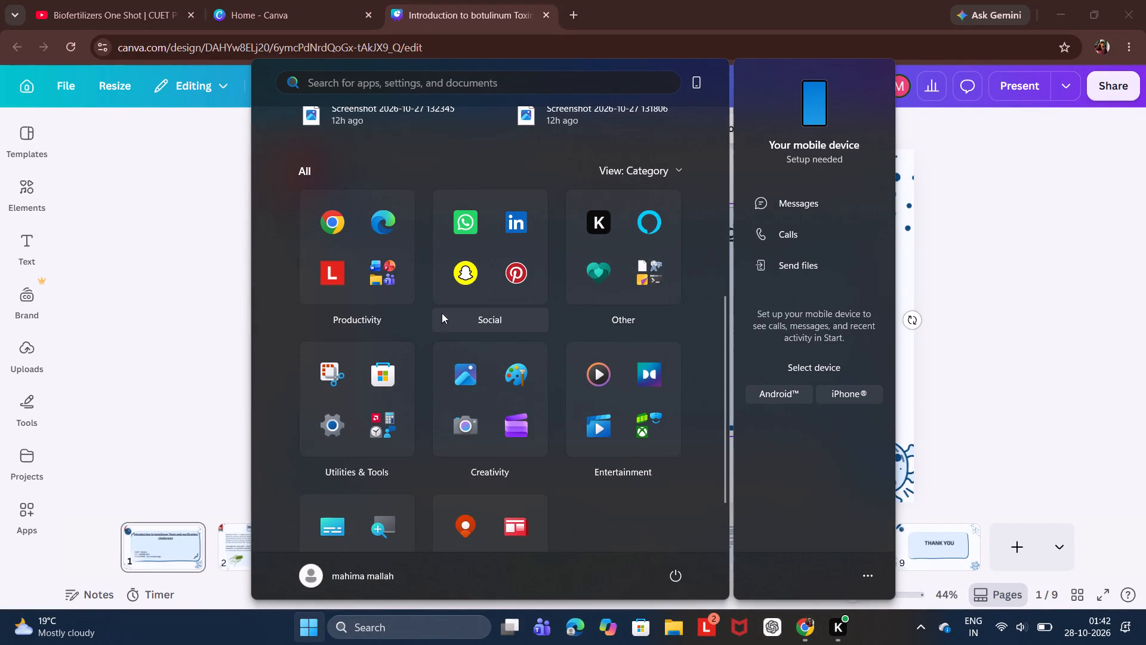
click(479, 225)
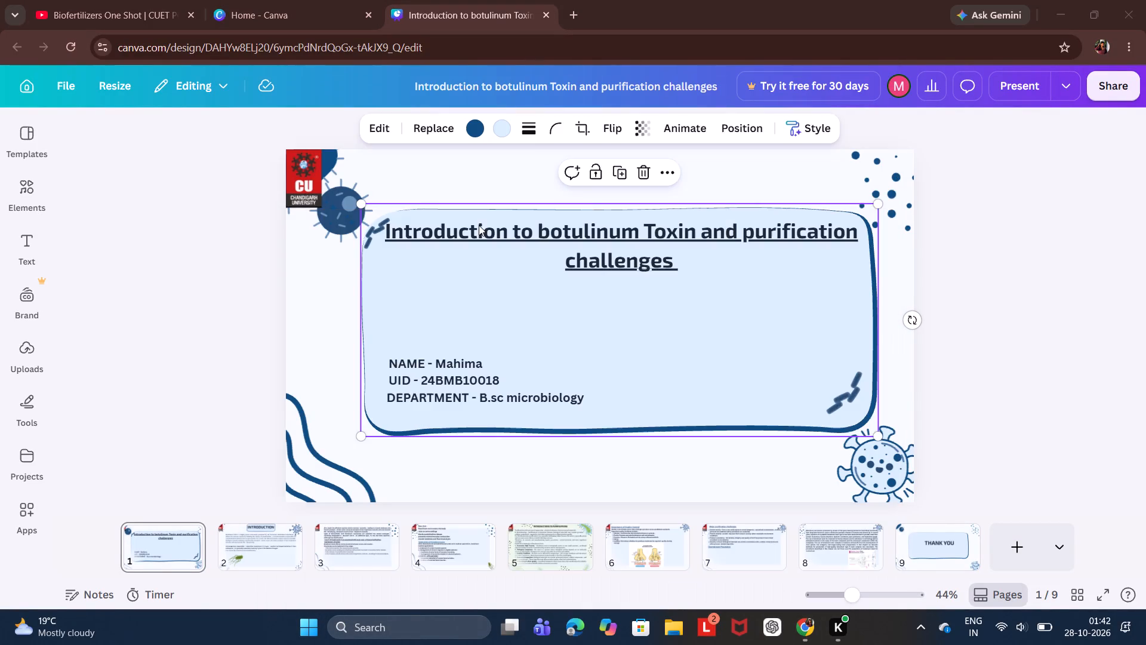
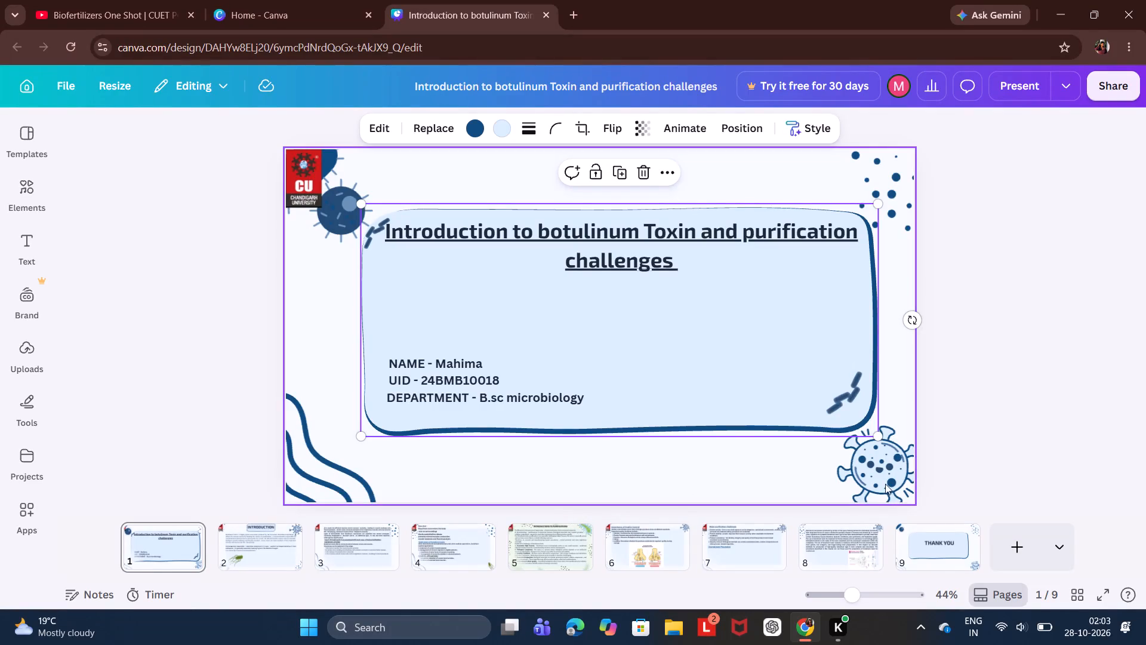
Add a subheading text box to slide 7, the one with the Downstream Processing heading.
click(754, 545)
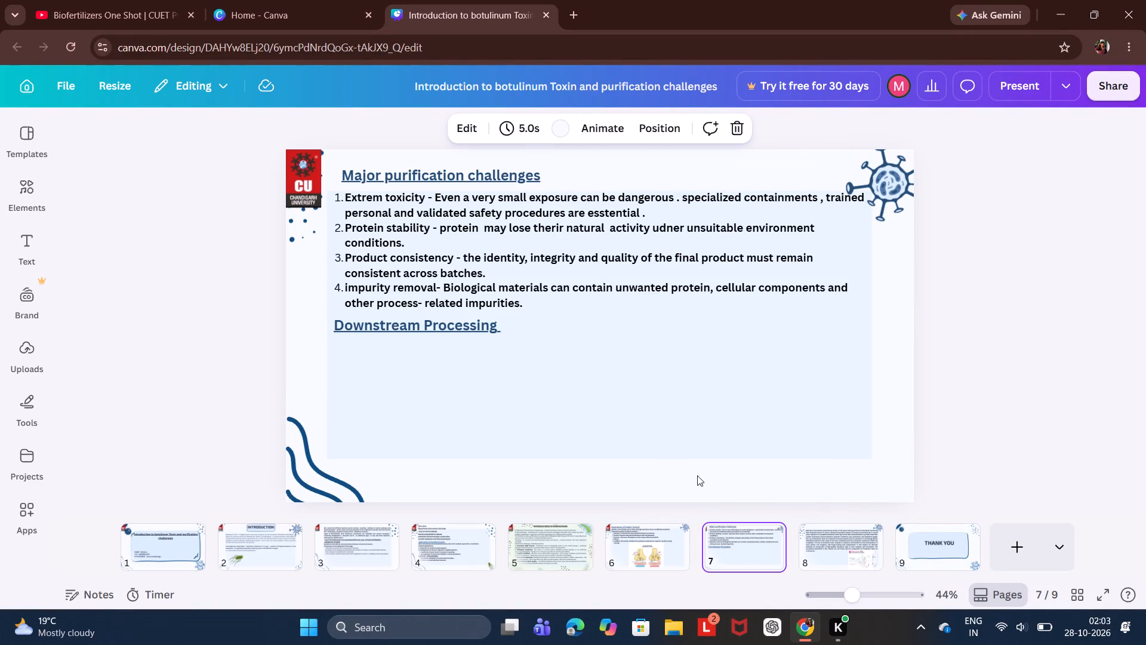
click(479, 322)
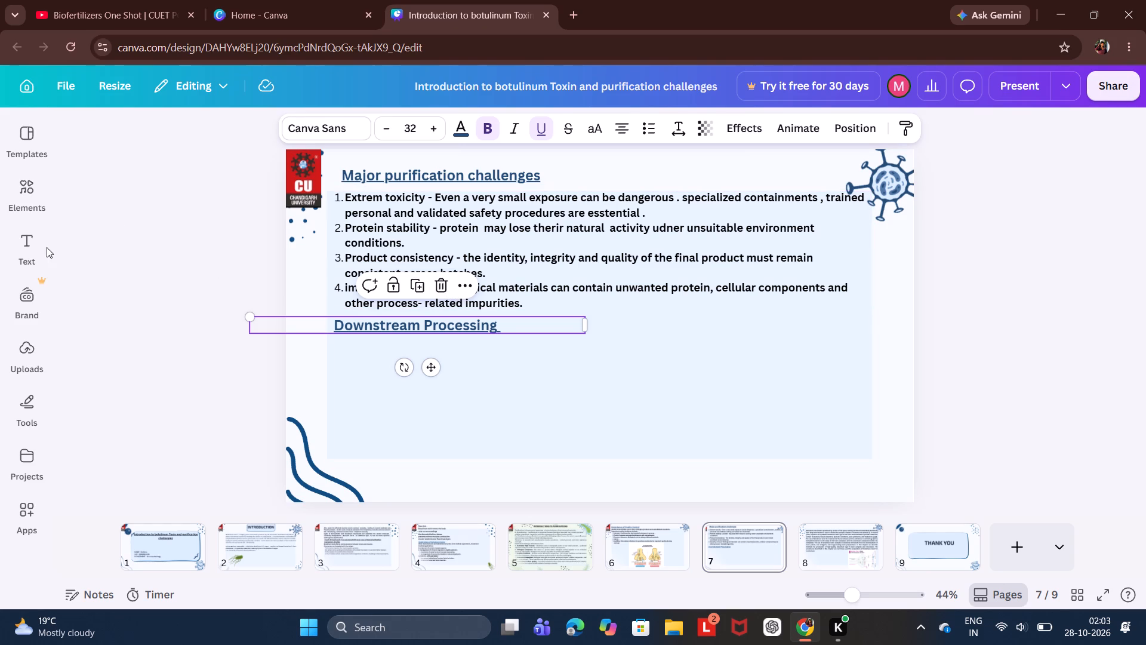
click(10, 261)
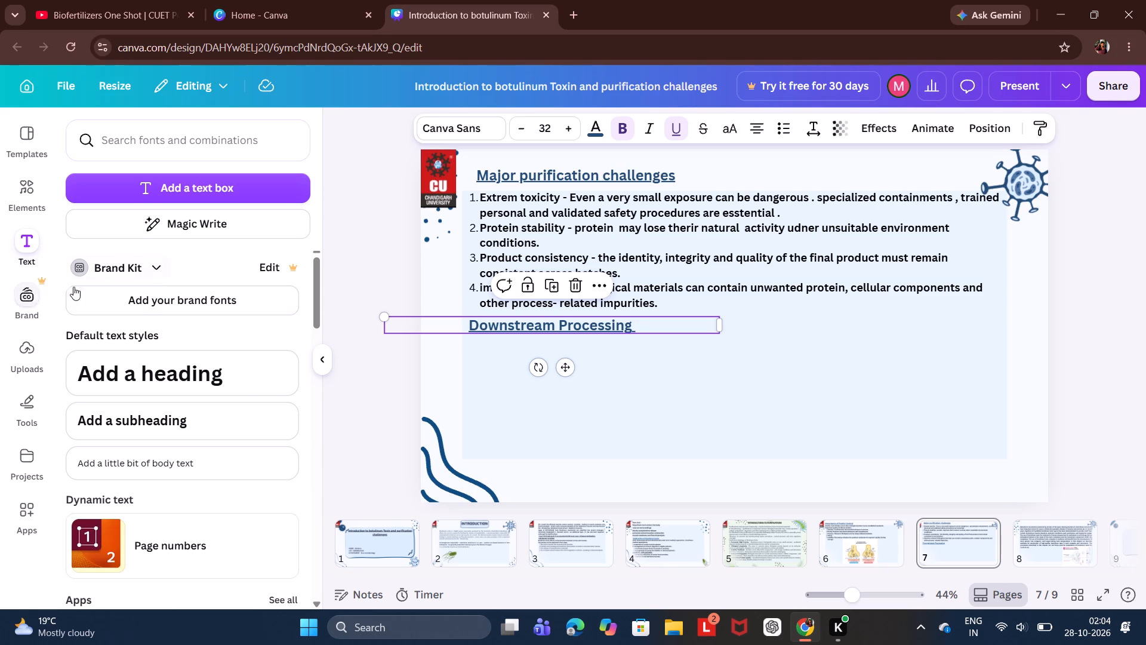
click(138, 440)
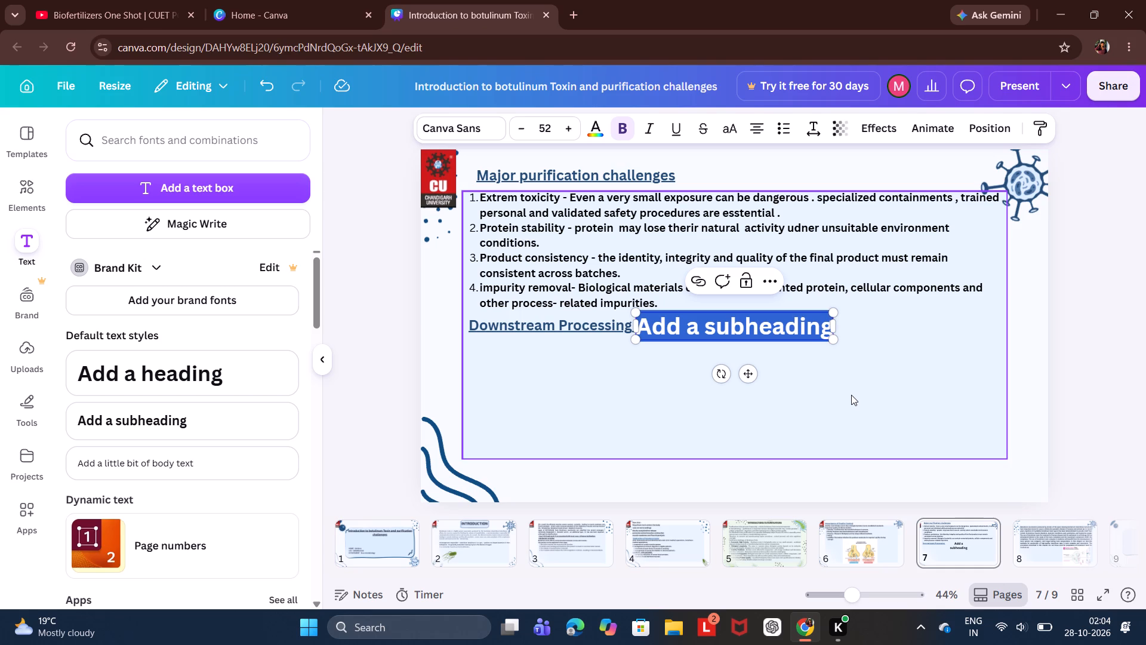
Replace the subheading placeholder with the sentence "botulinum toxin affects communication nervers and muscles.".
text(botul)
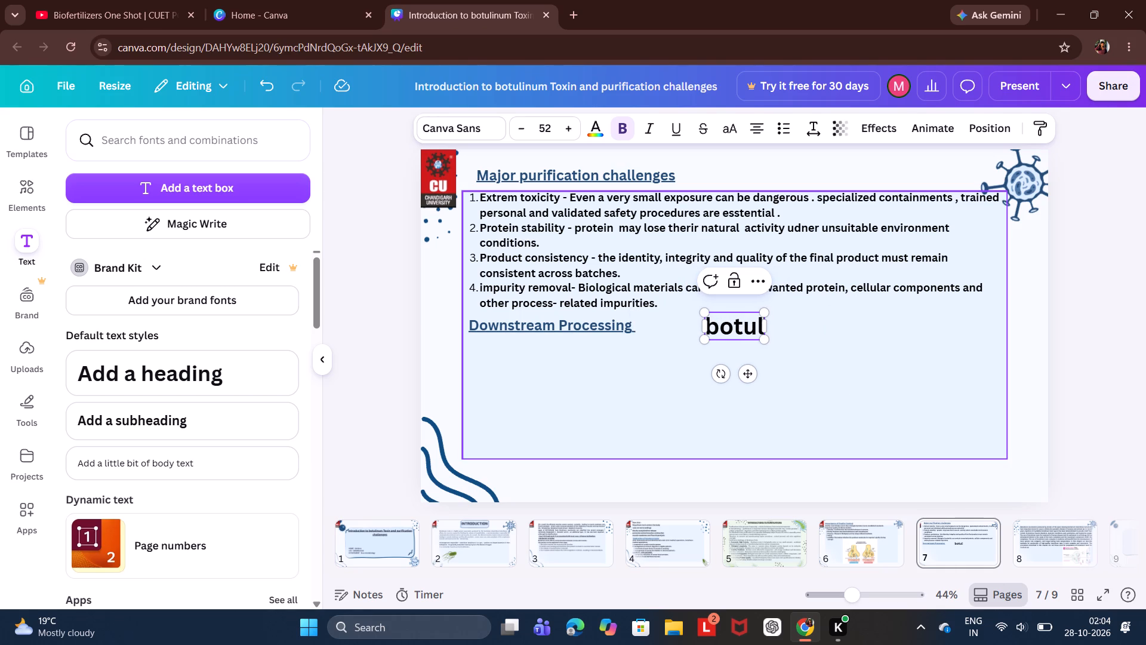
key(i)
text(um)
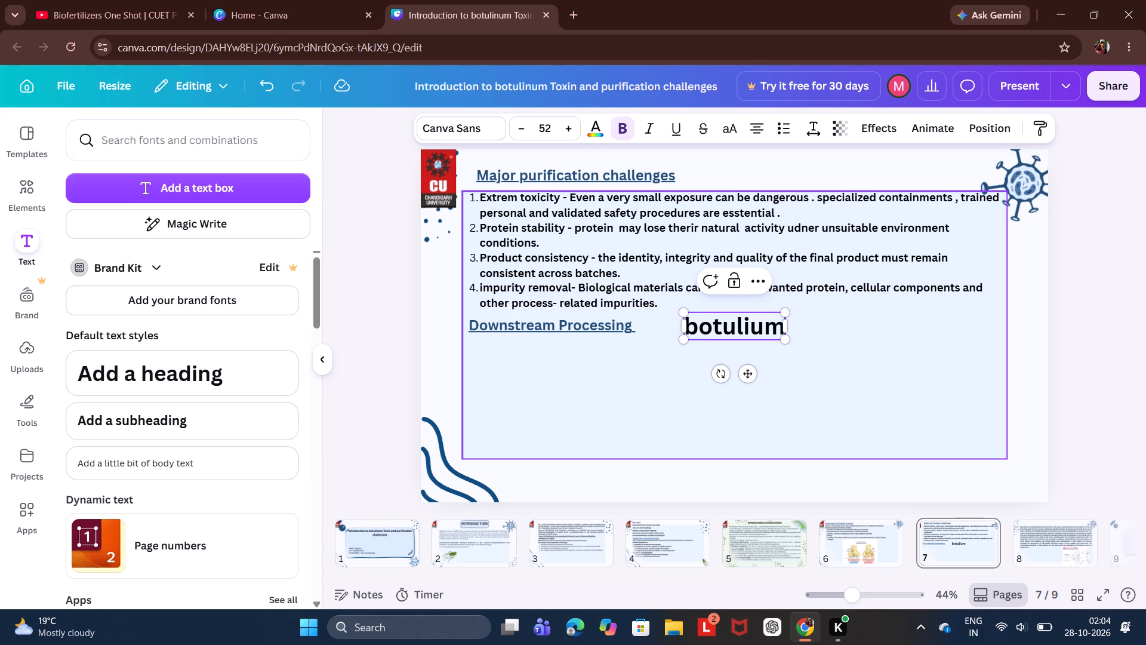
key(BackSpace)
key(BackSpace)
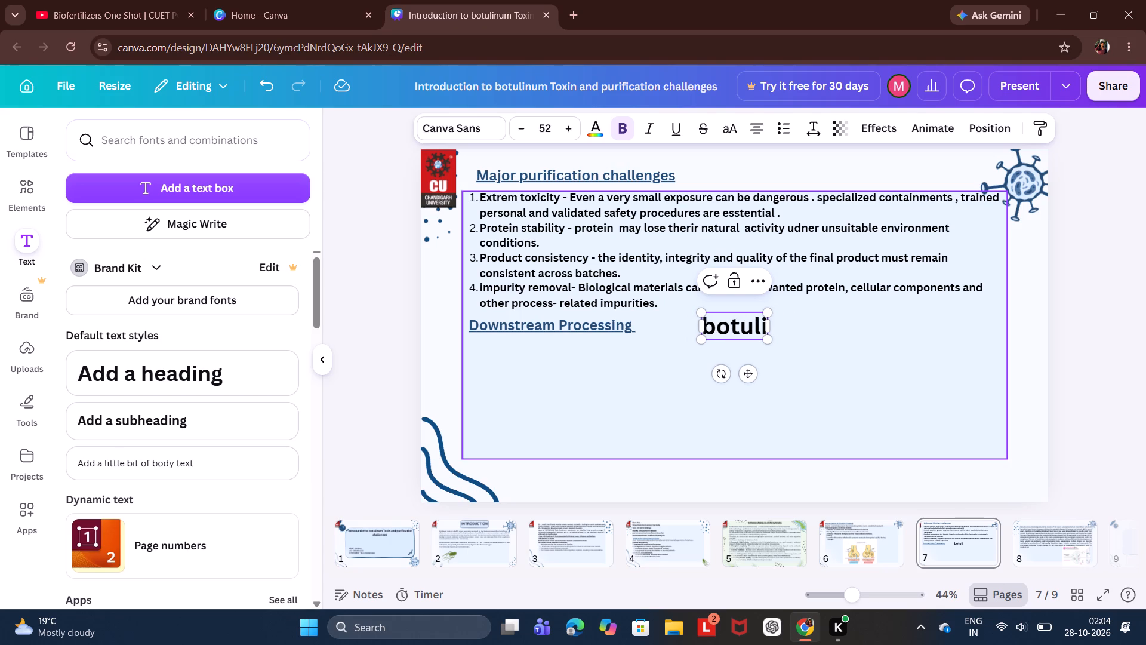
text(nu)
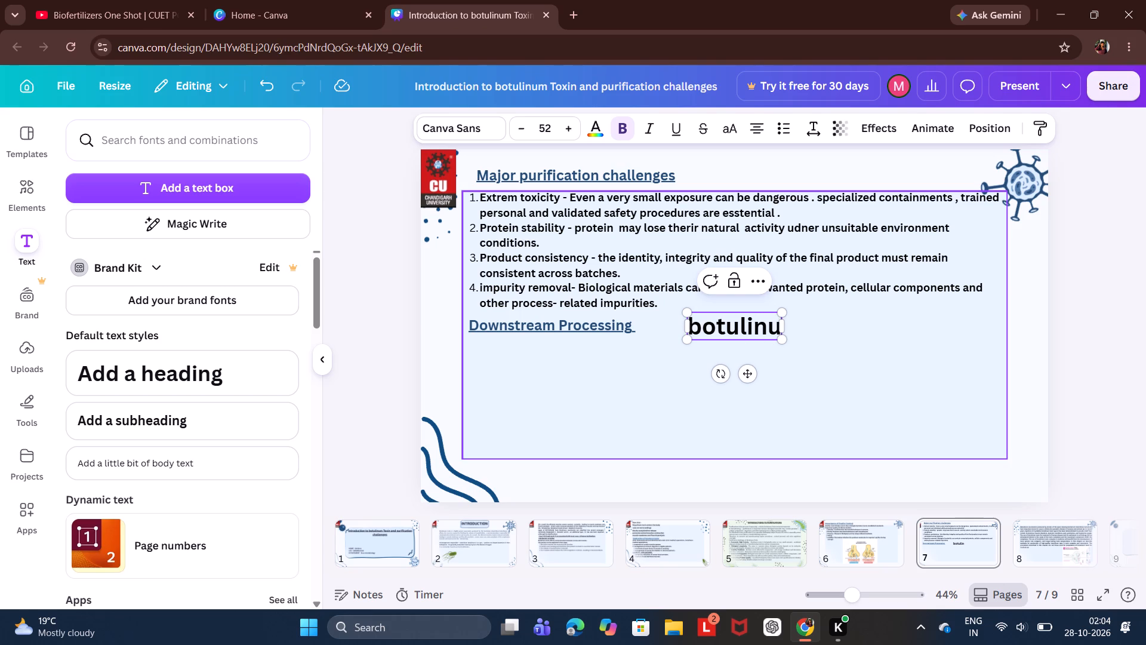
key(m)
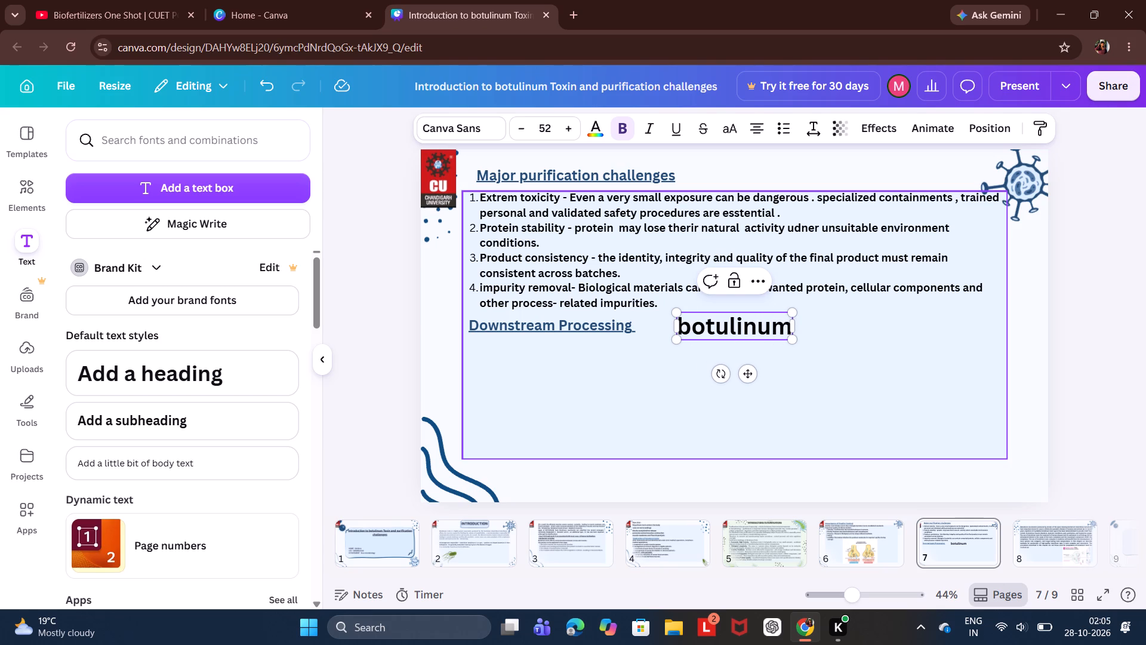
key(space)
key(t)
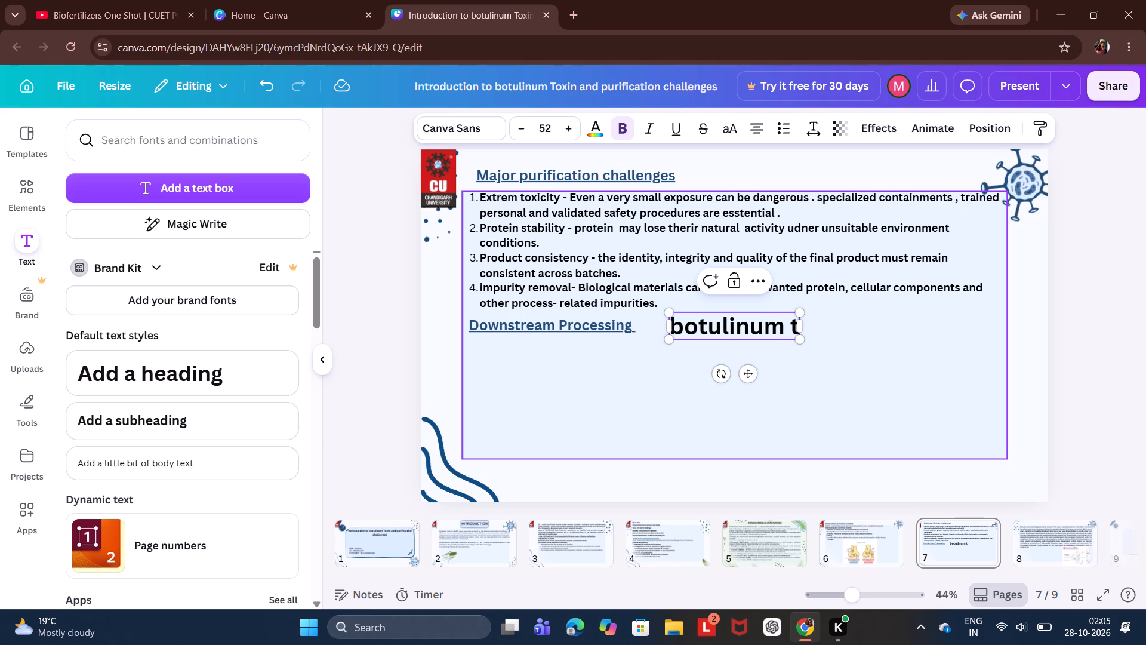
text(oxin)
key(space)
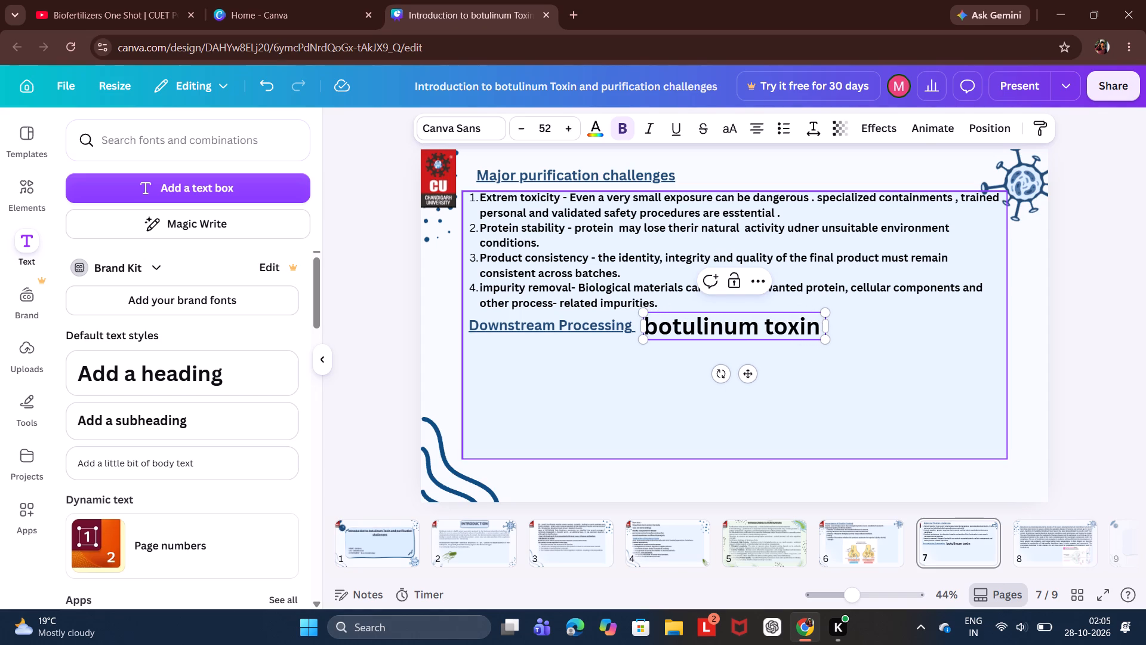
key(a)
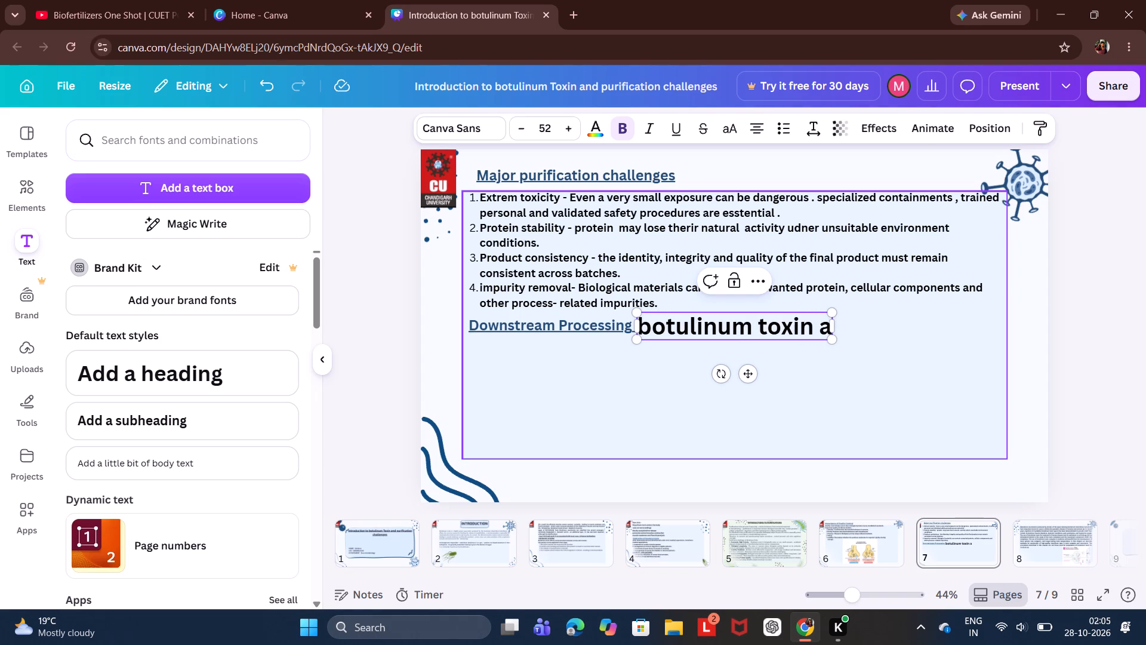
text(ffects)
key(space)
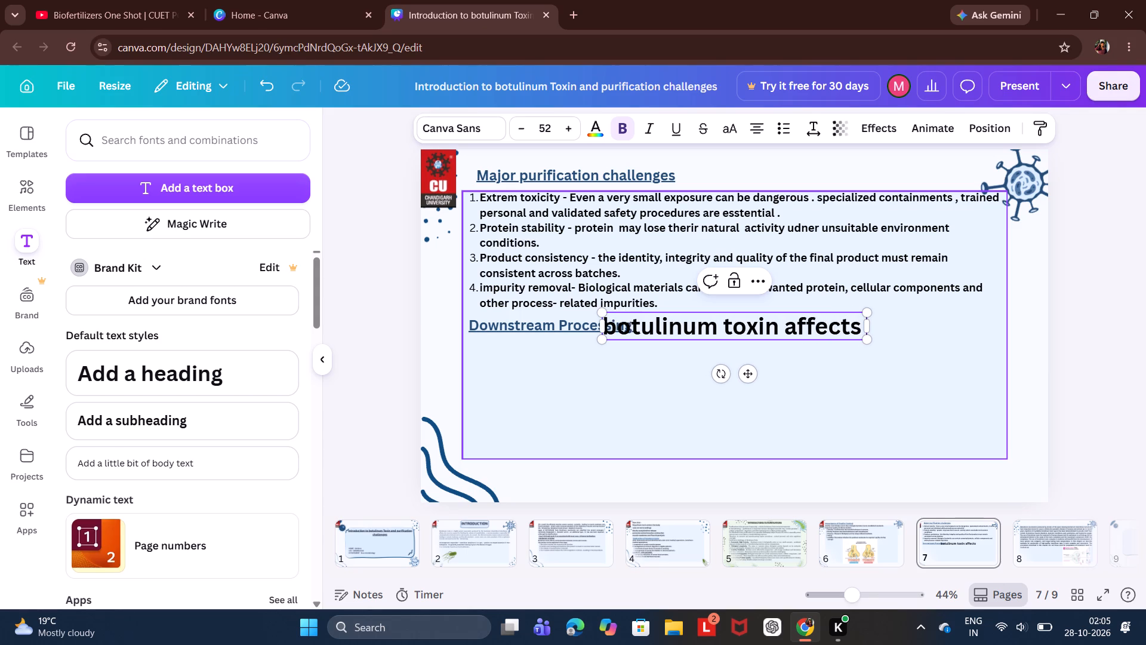
text(com)
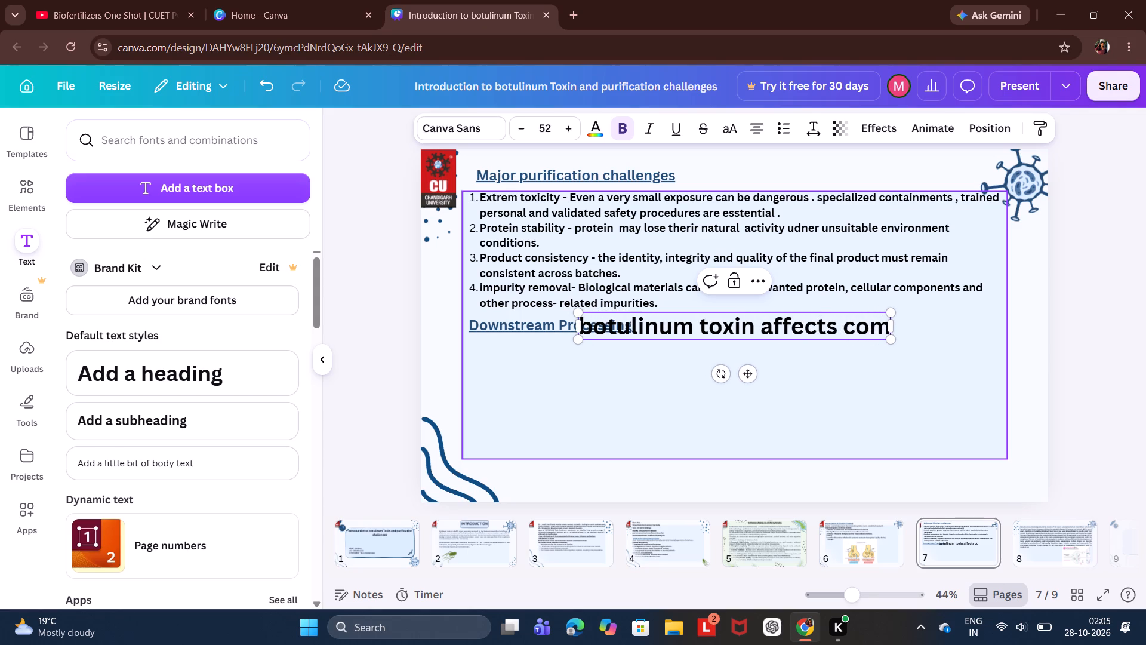
key(m)
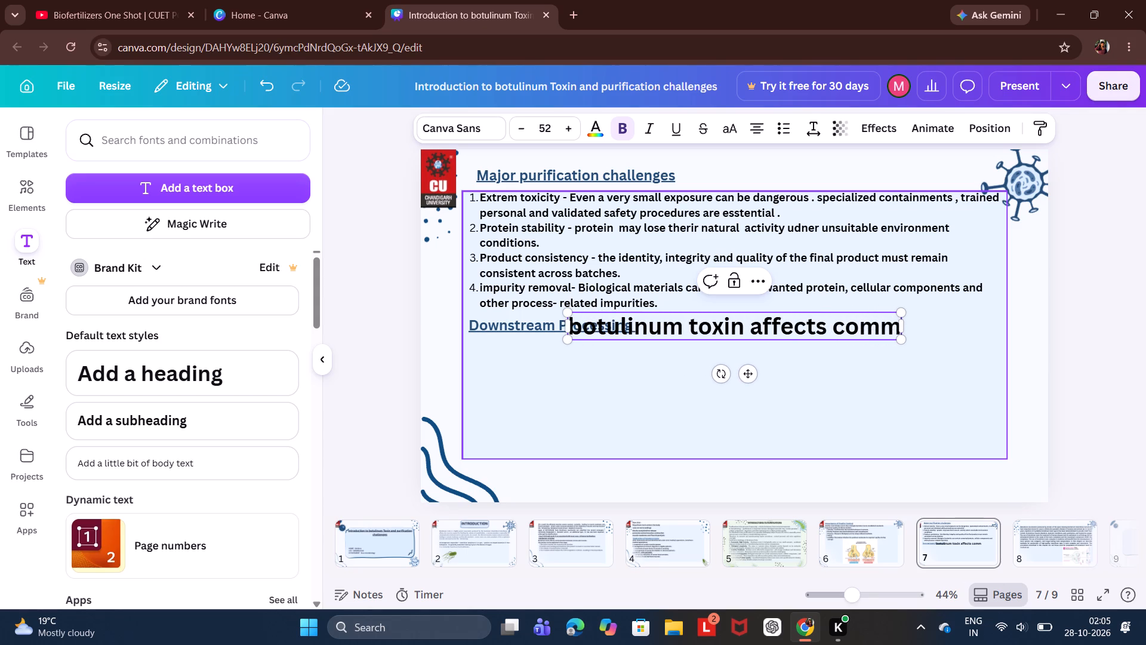
text(un)
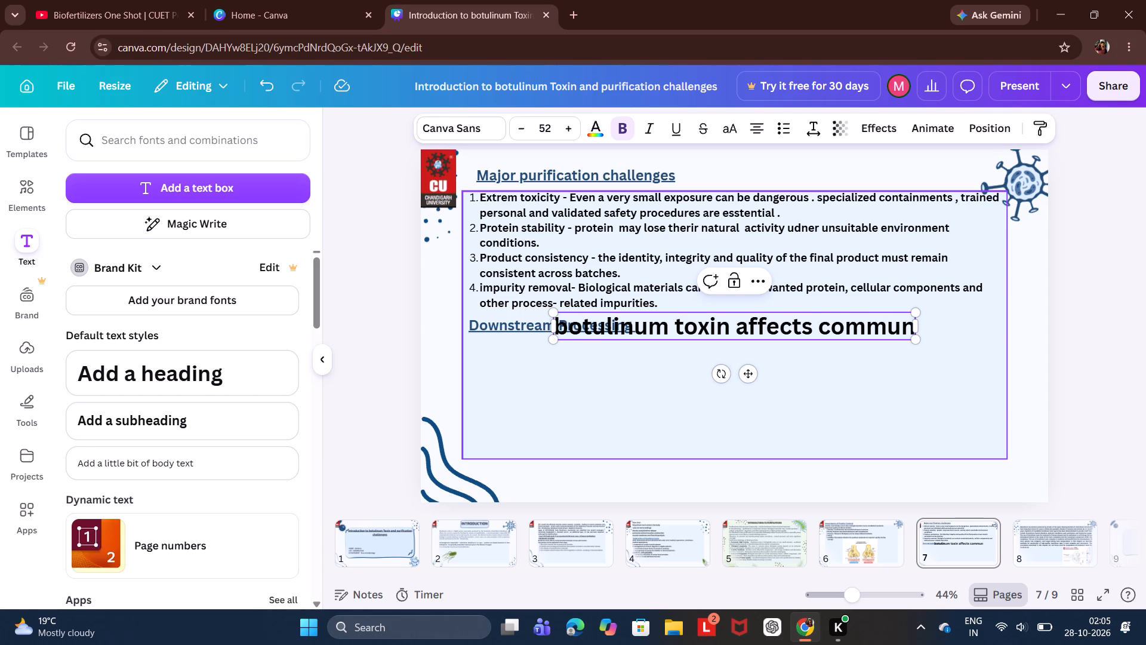
text(ication)
key(space)
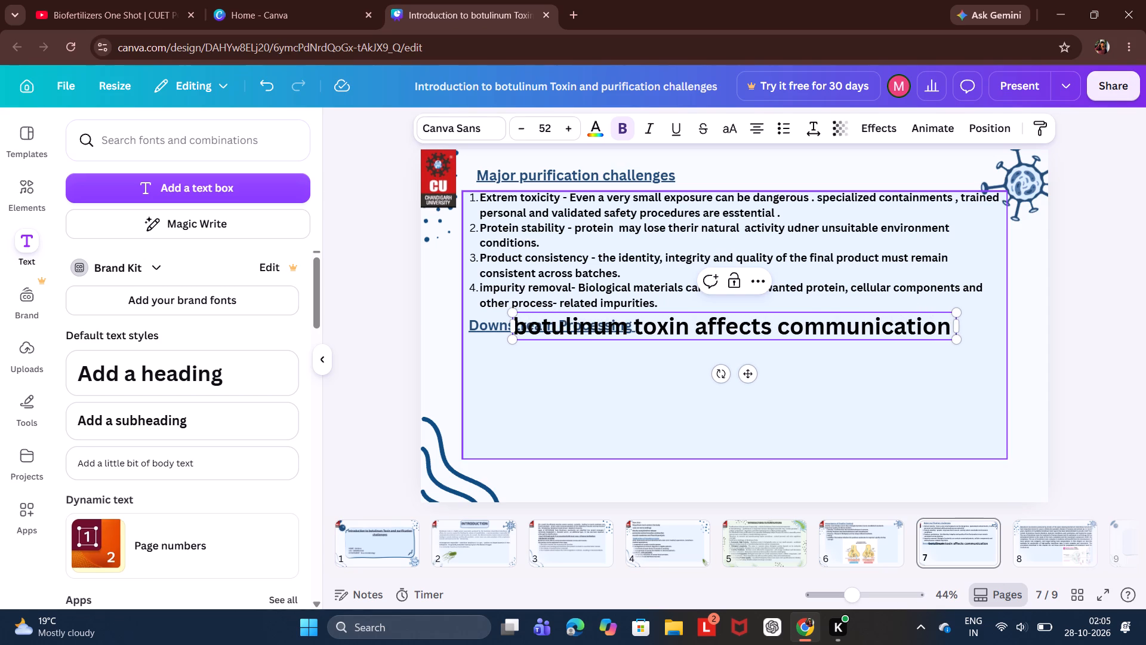
text(ner)
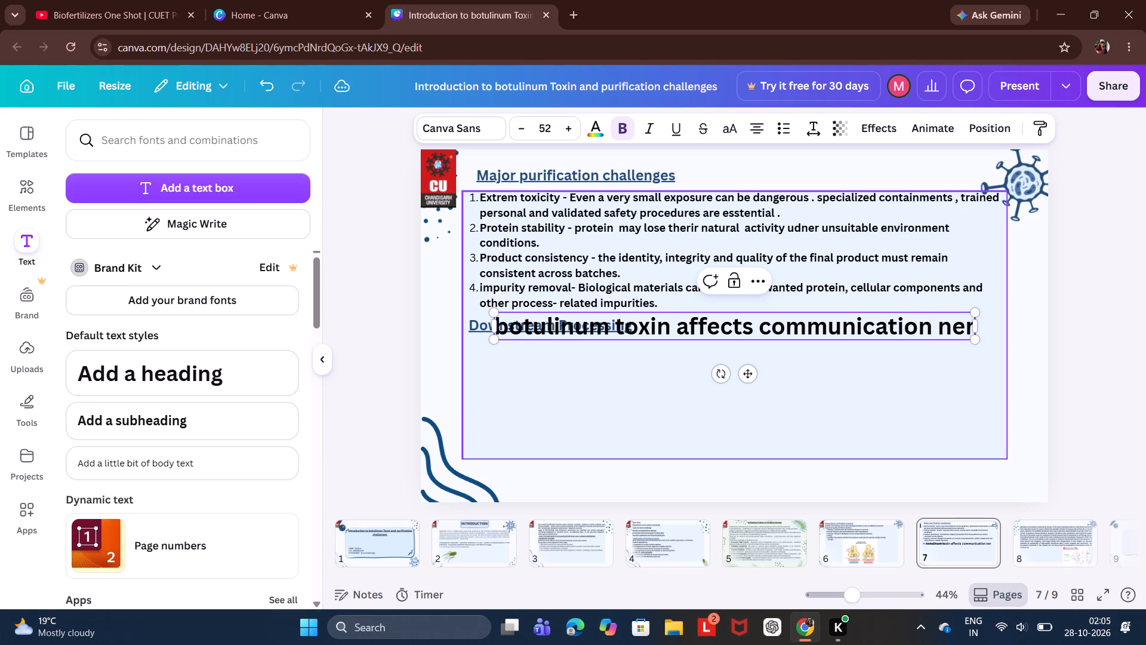
text(ver)
text(s)
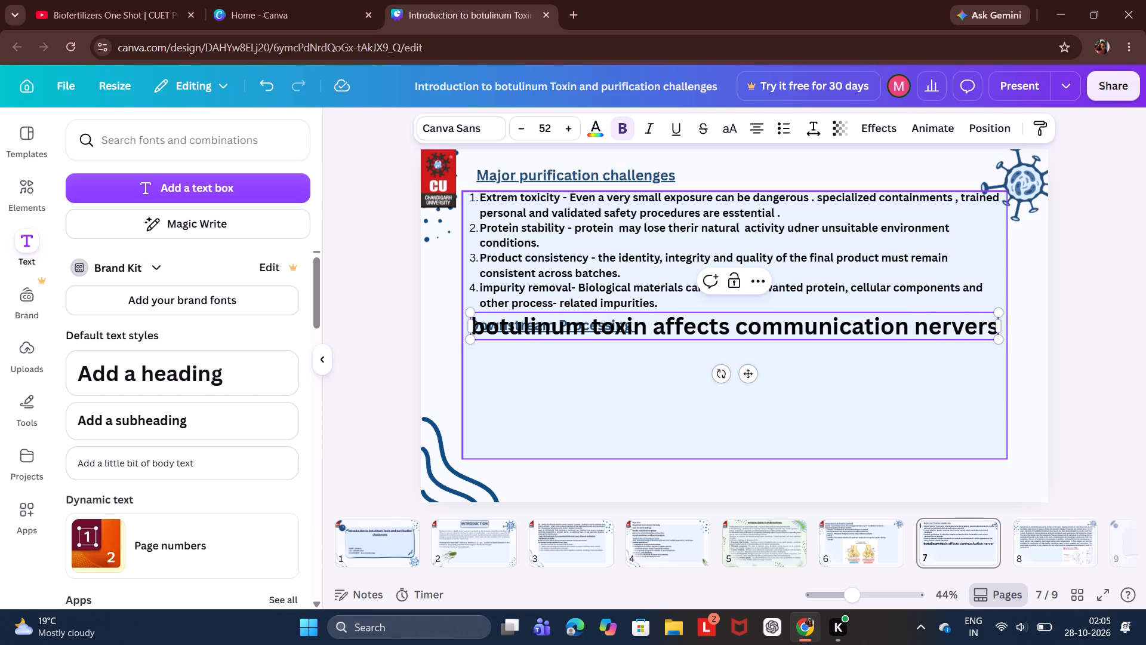
key(space)
text(and)
key(space)
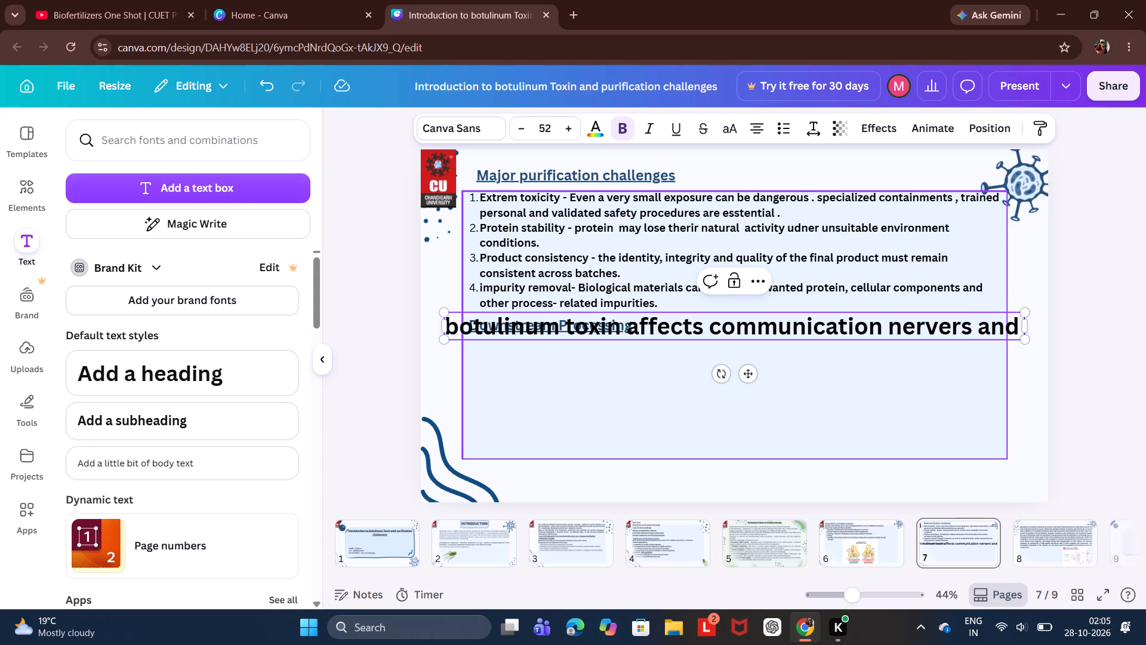
key(m)
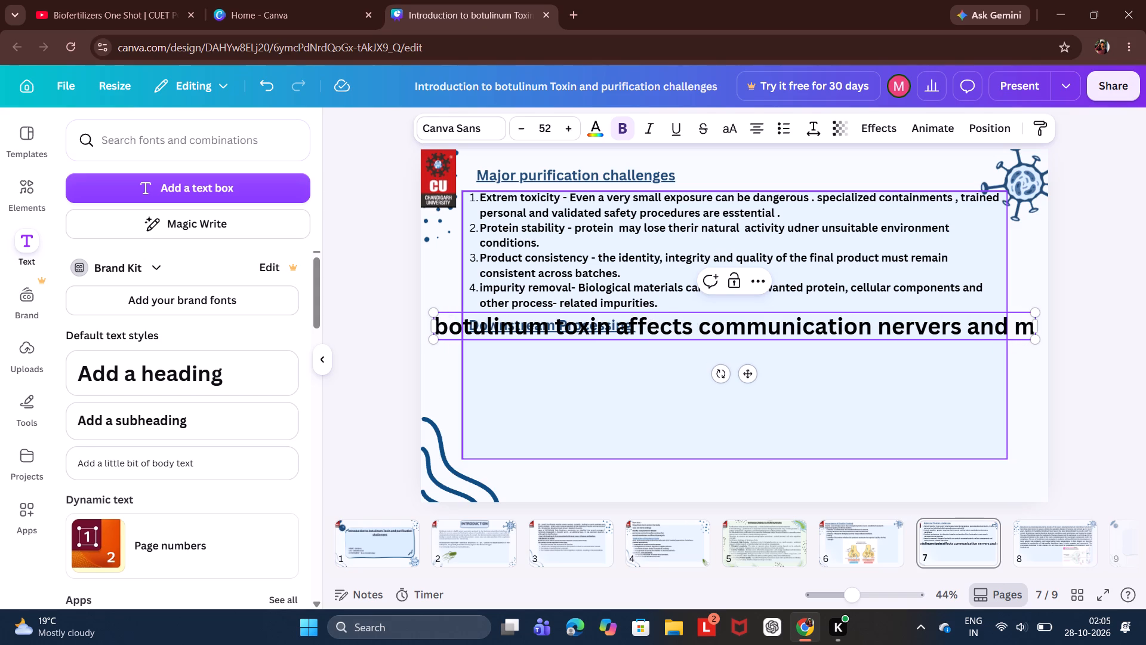
key(u)
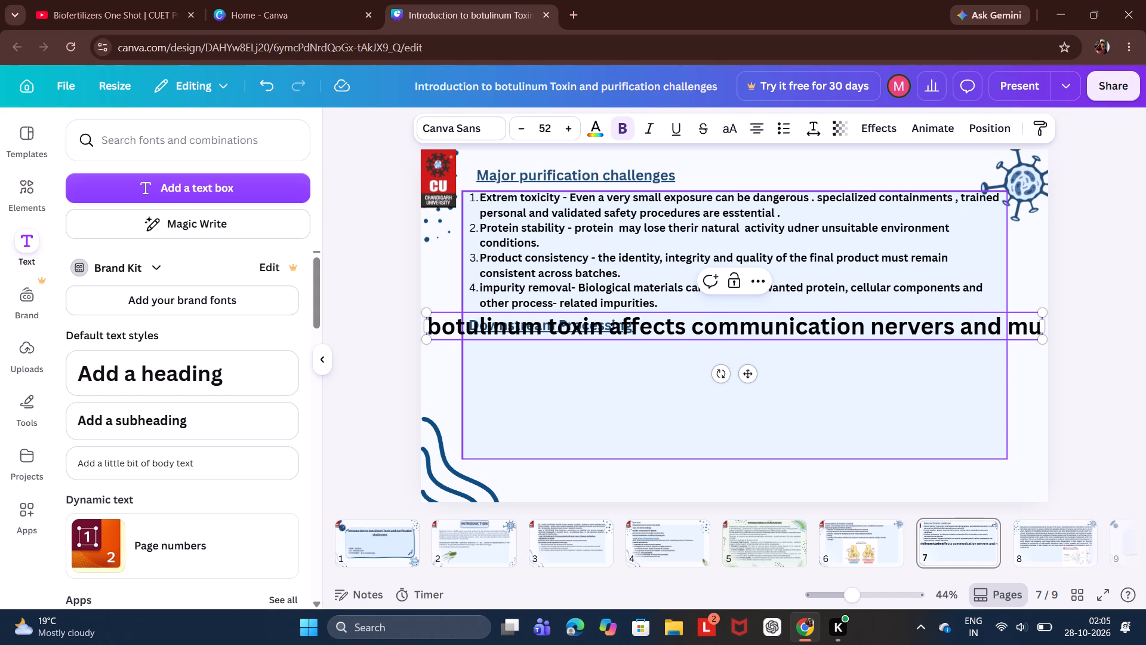
text(scles)
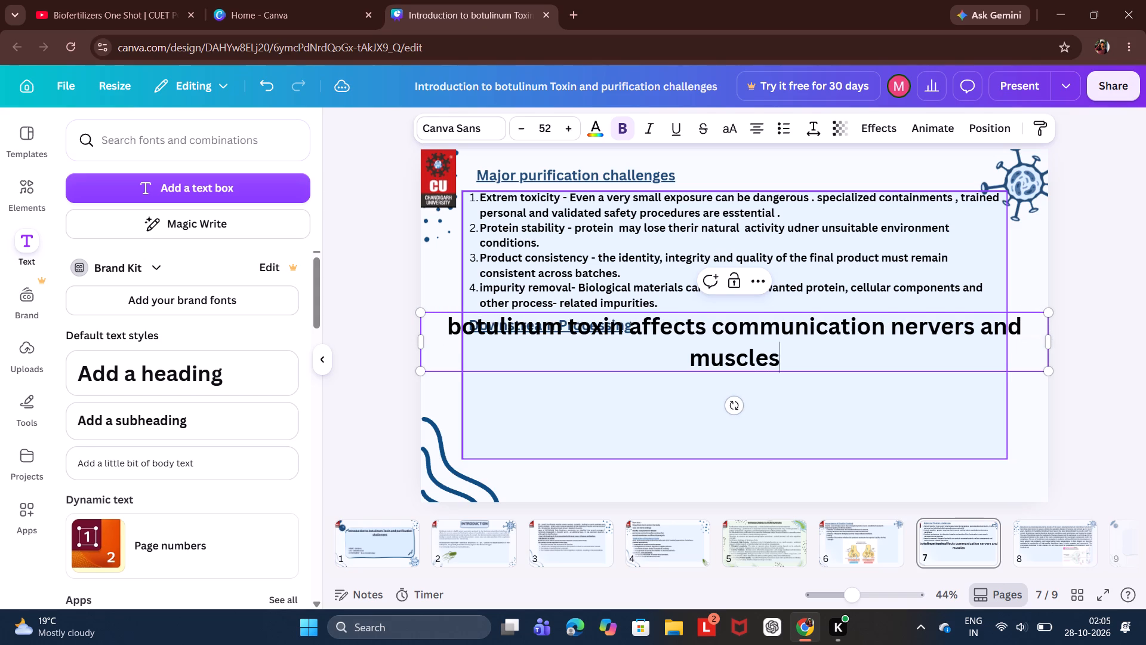
key(period)
Add the sentence "the process reaches the neuromuscular junction." on a new line below the botulinum toxin sentence in slide 7's text box.
key(Return)
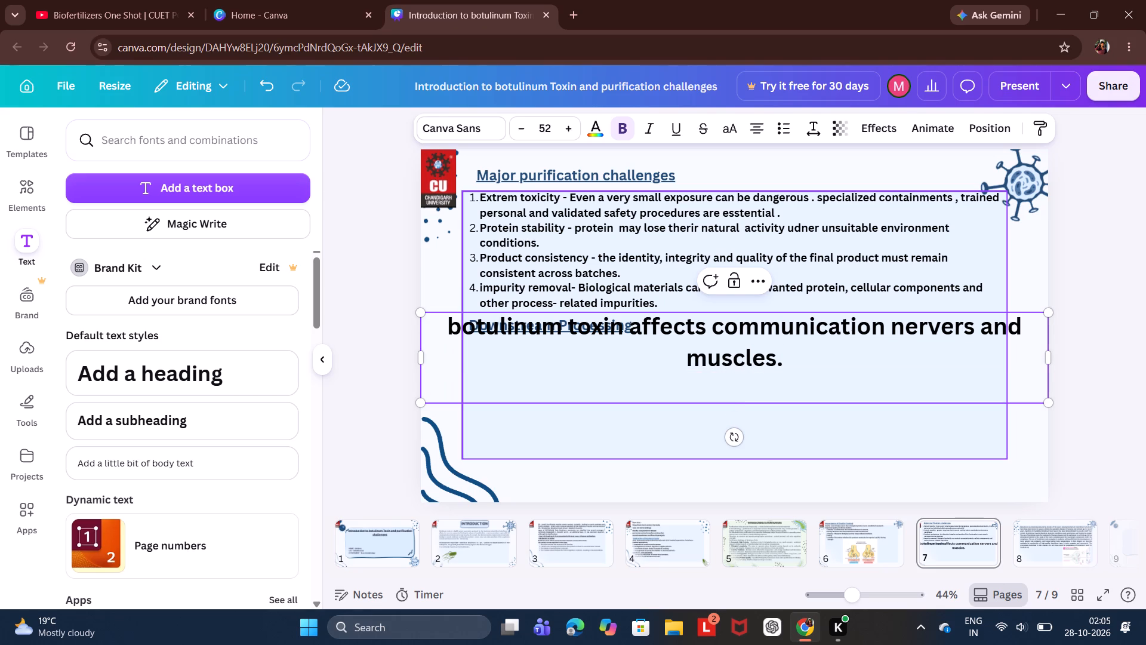
text(thhe)
key(space)
key(BackSpace)
key(BackSpace)
key(BackSpace)
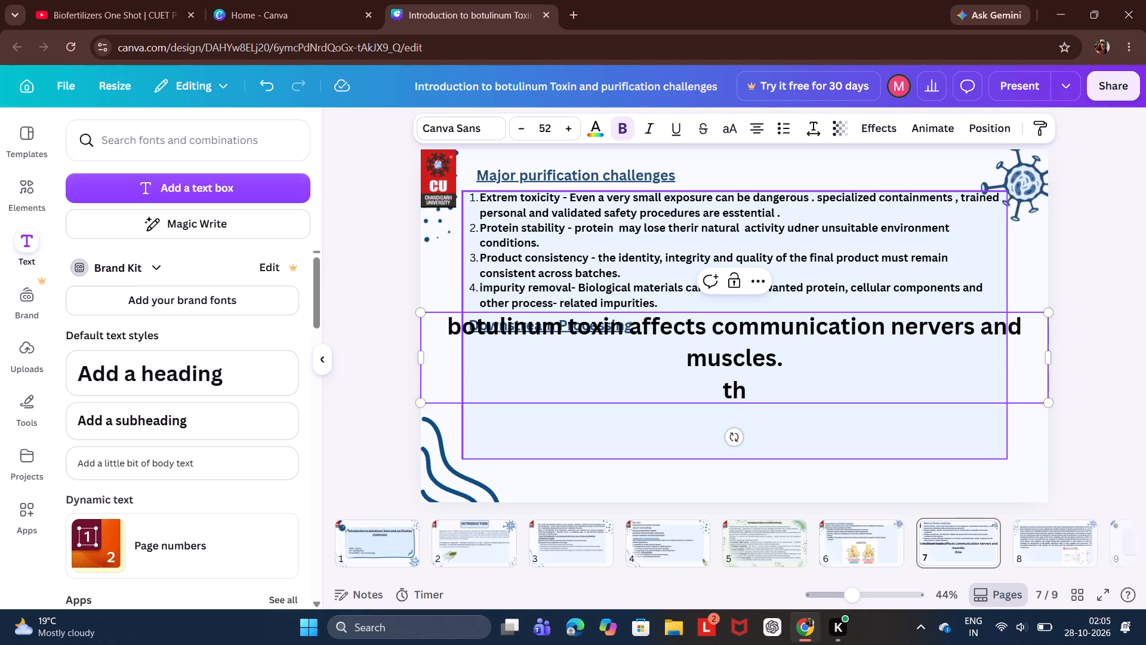
text(e)
key(space)
key(p)
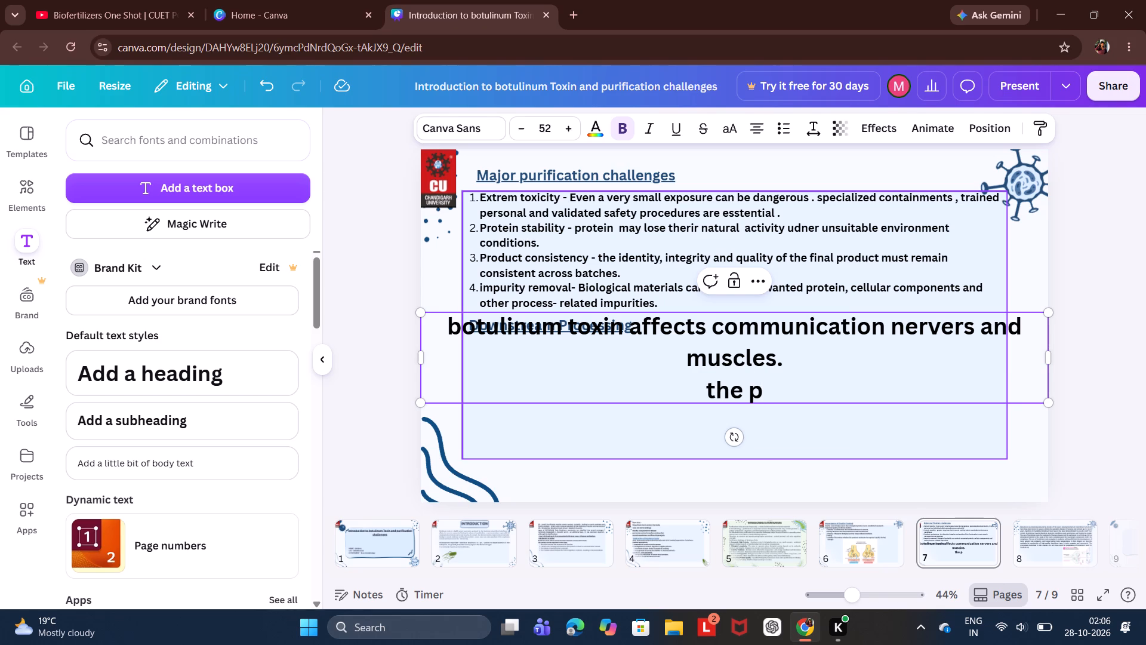
text(ro)
text(ce)
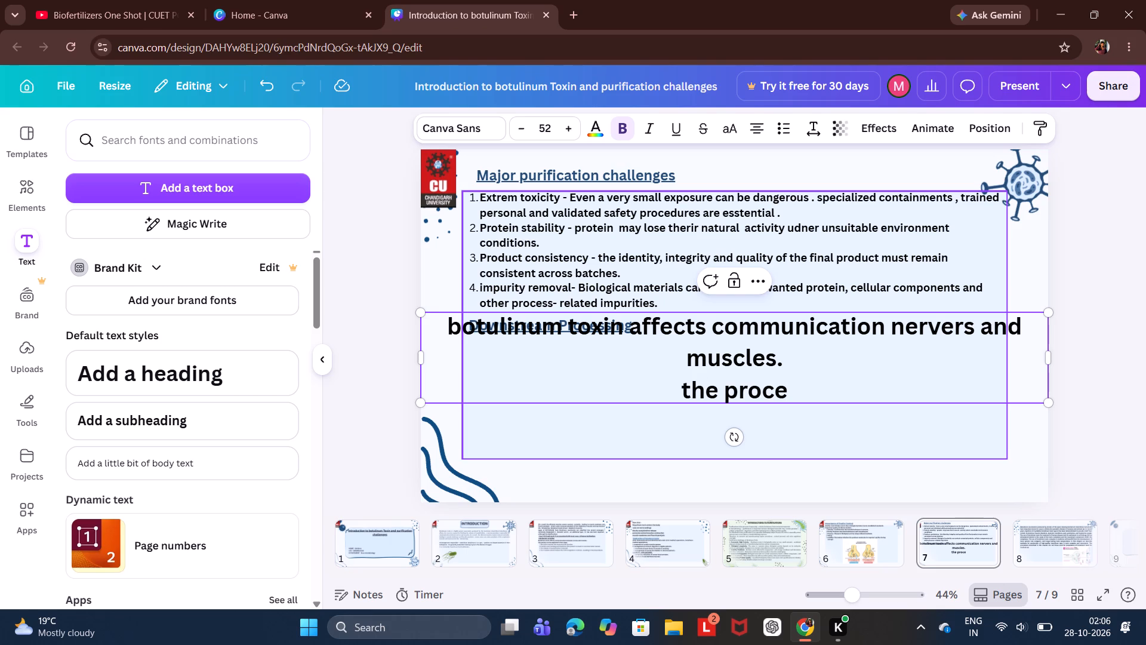
text(ss re)
text(ache)
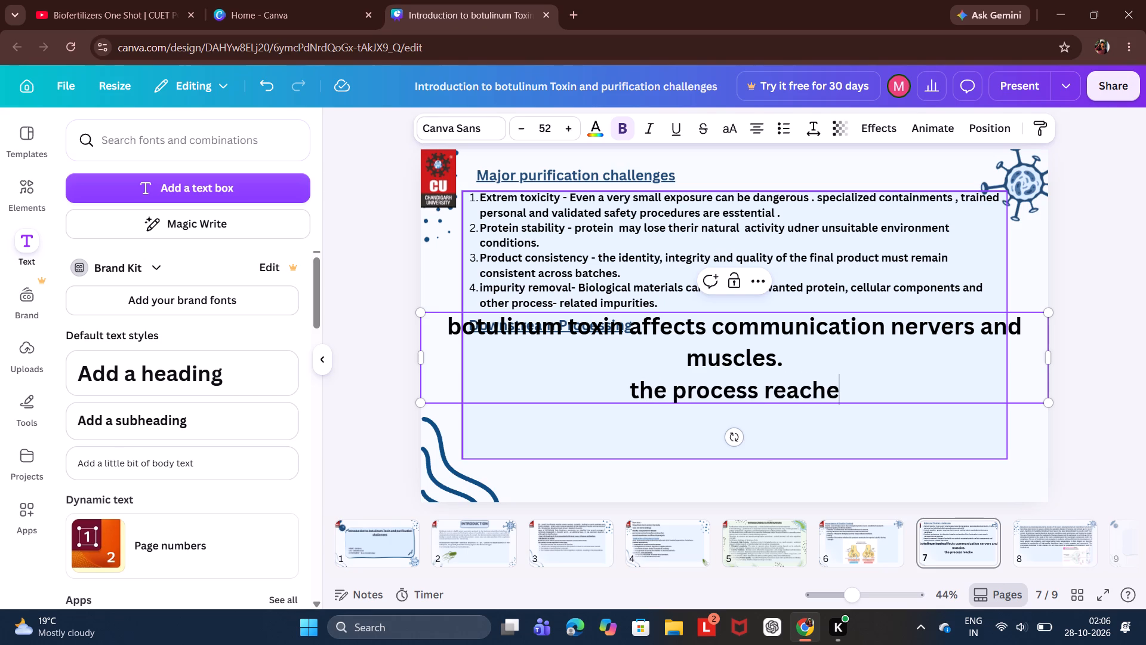
key(s)
key(space)
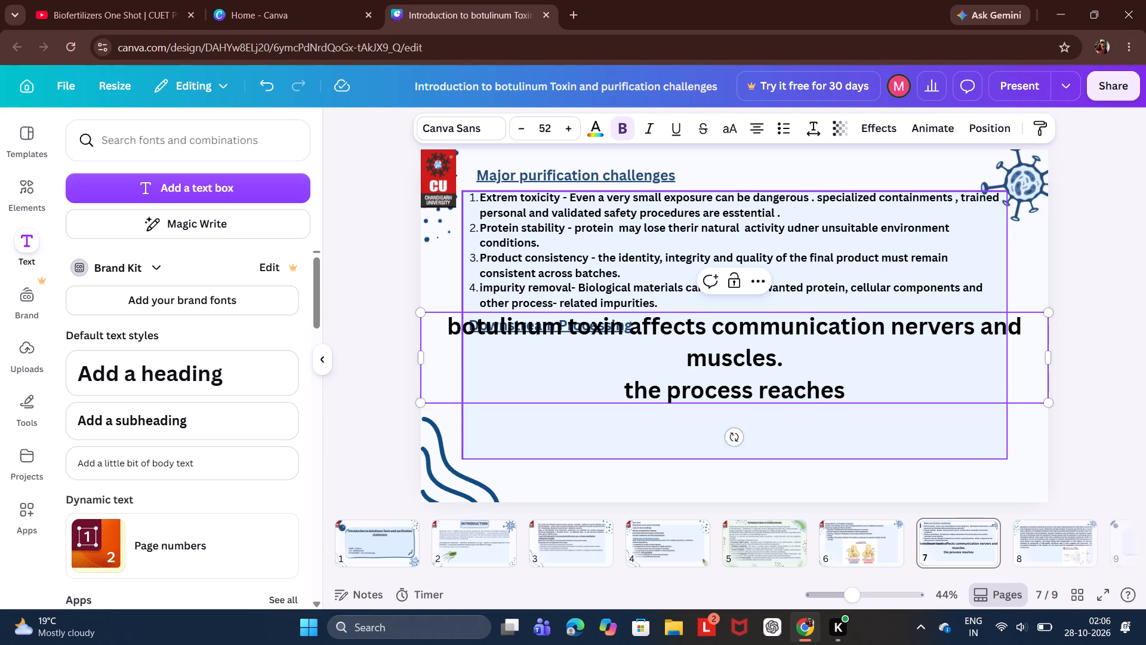
key(a)
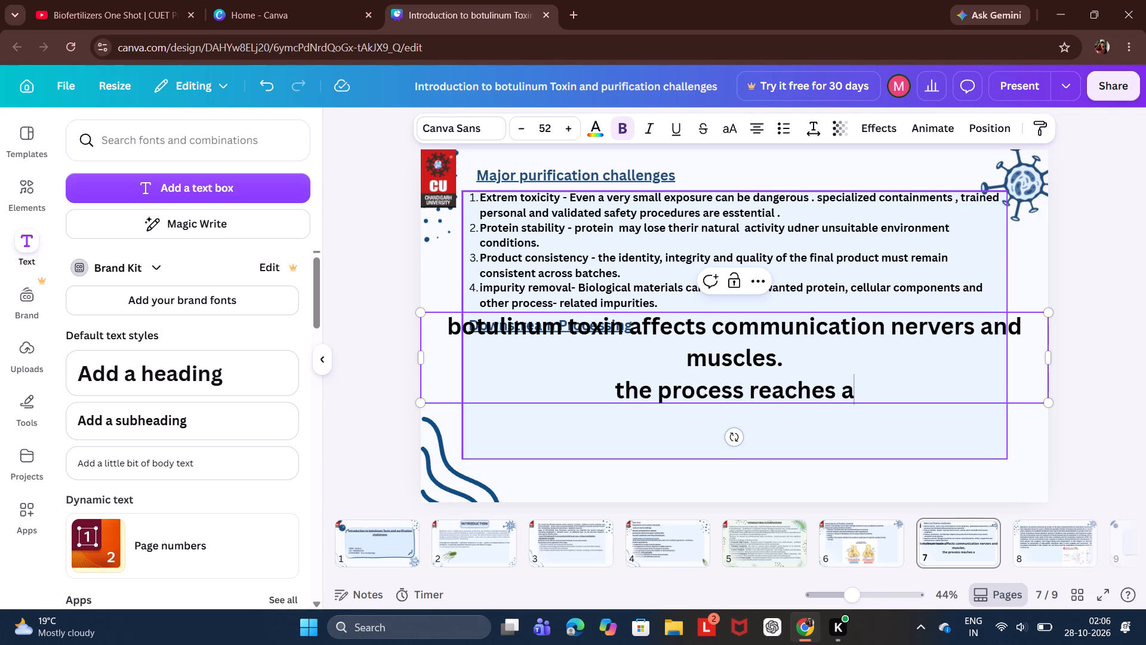
key(BackSpace)
text(the)
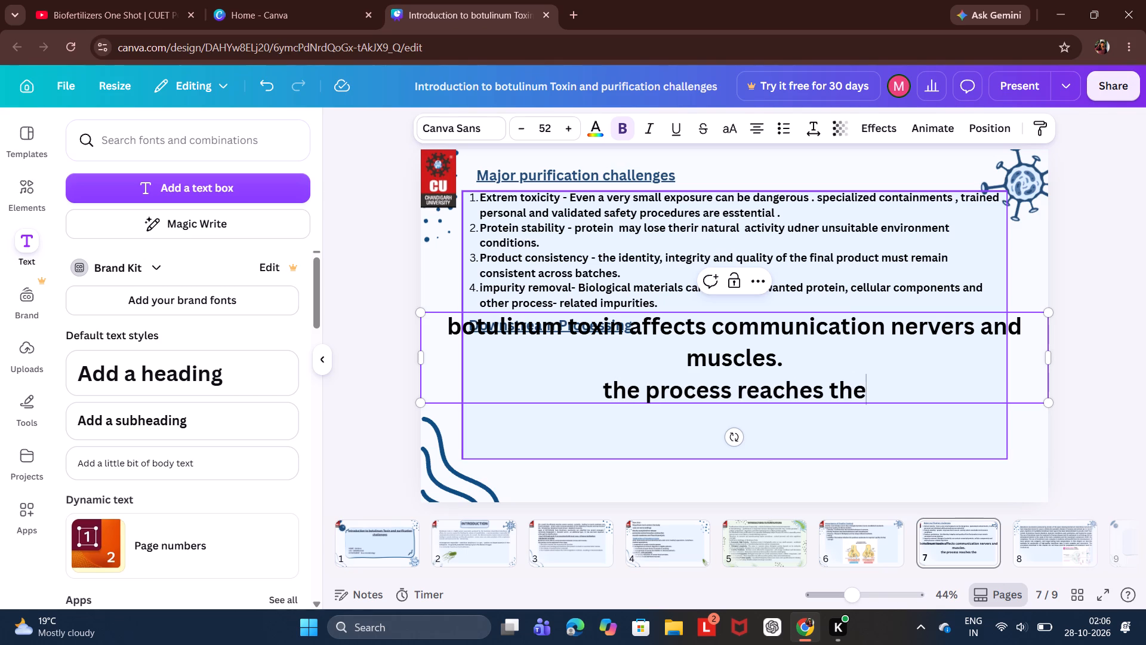
key(space)
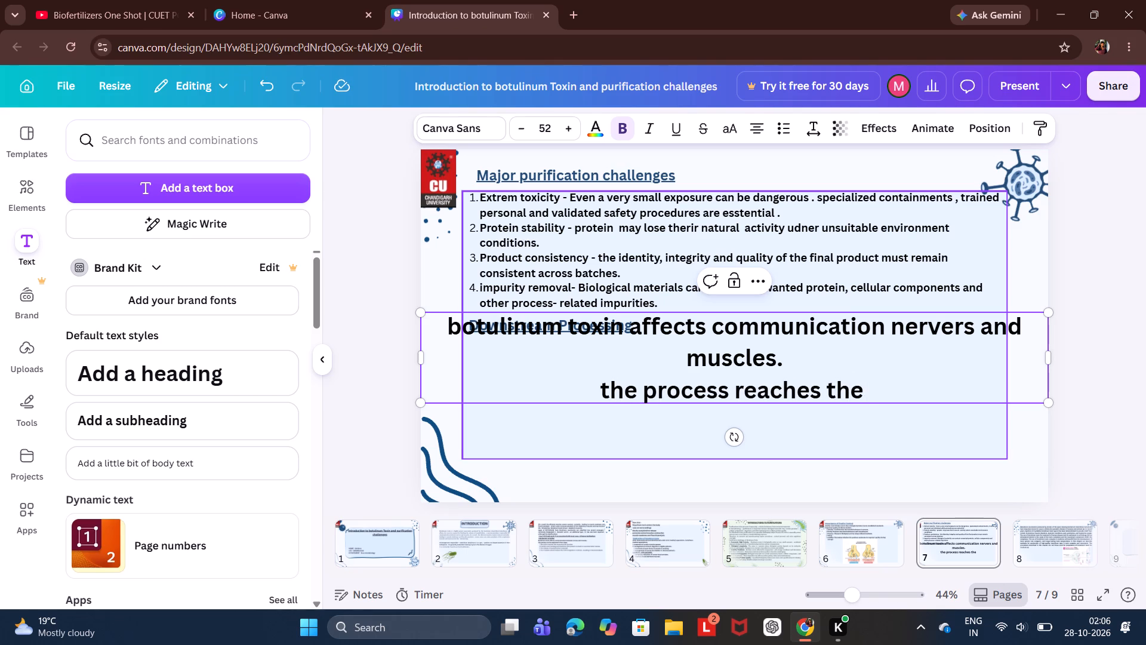
key(n)
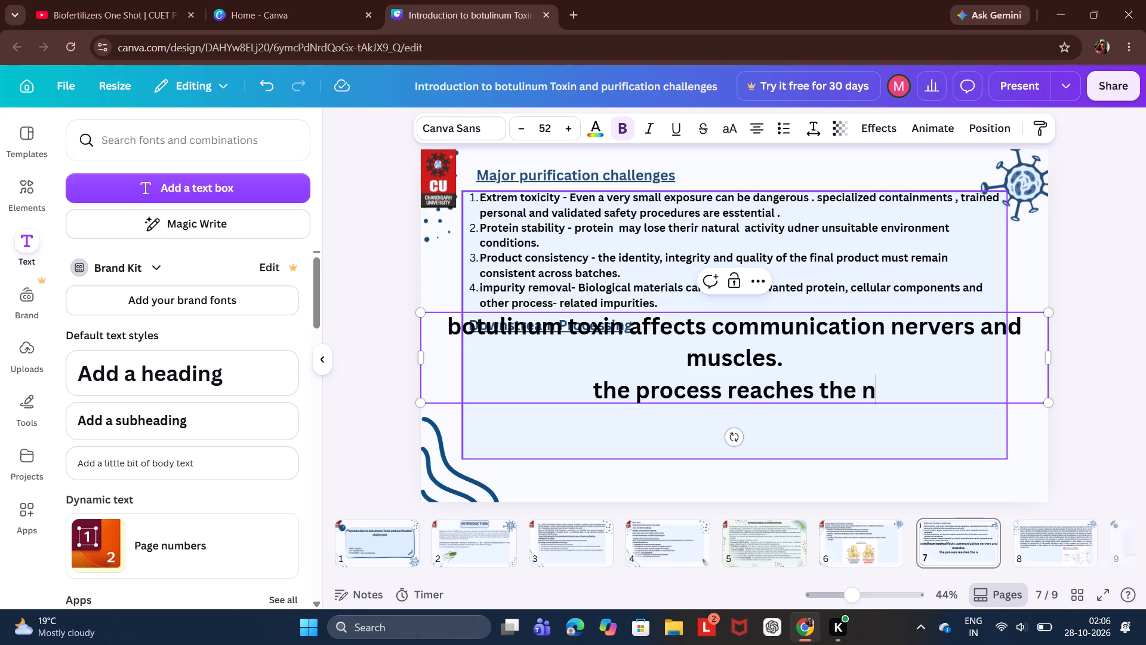
text(eu)
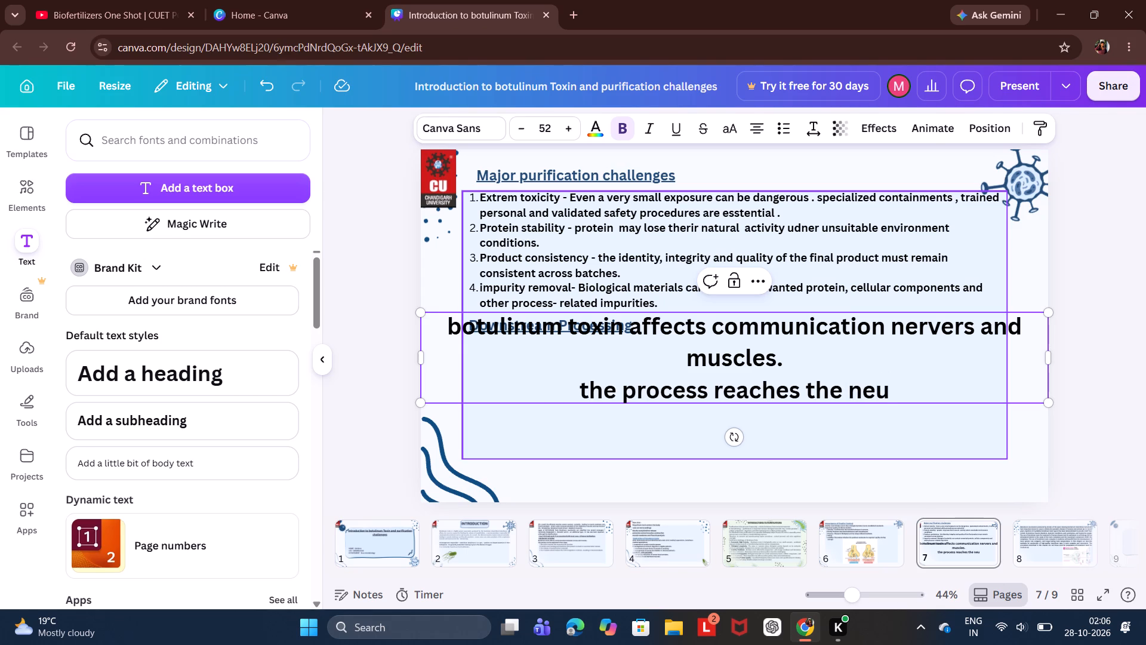
key(r)
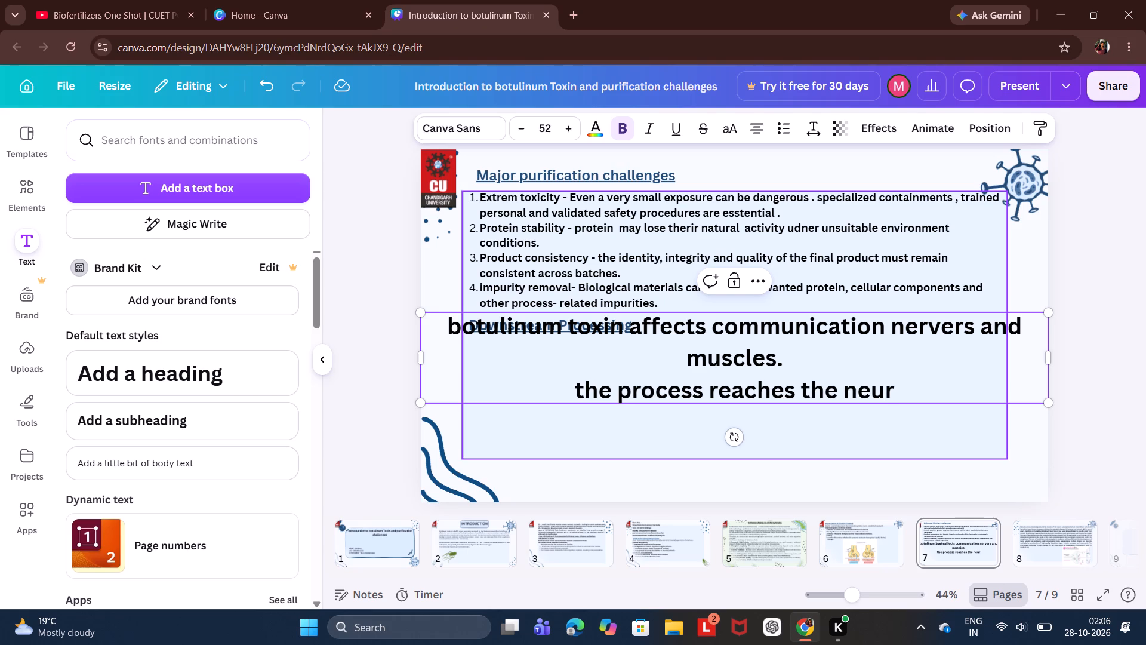
key(o)
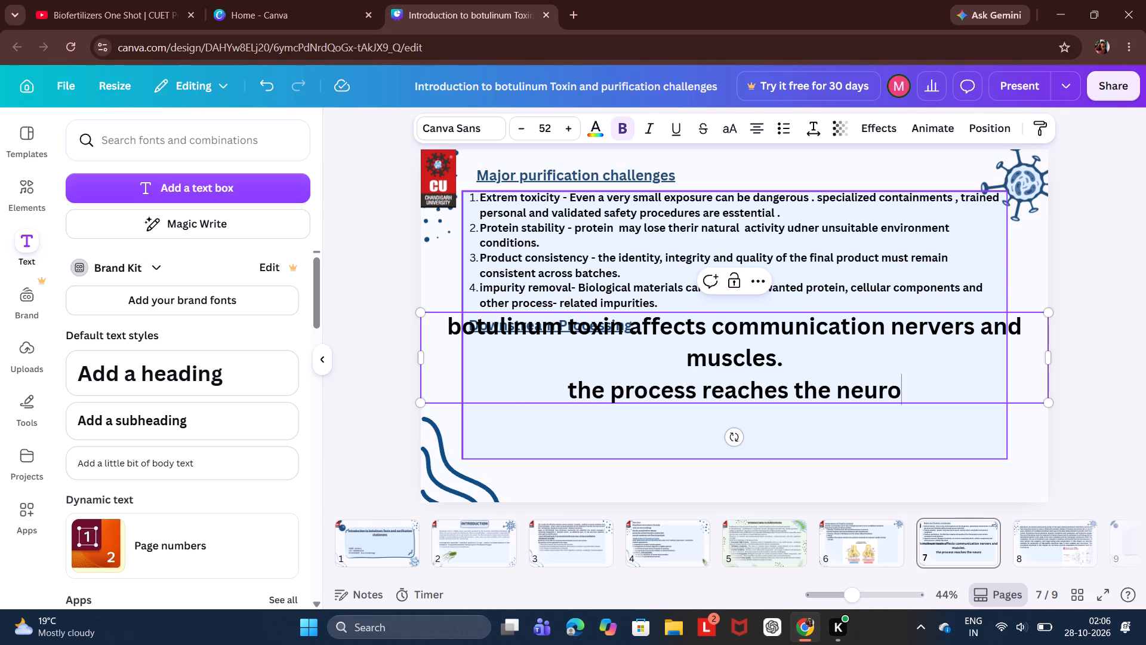
text(mu)
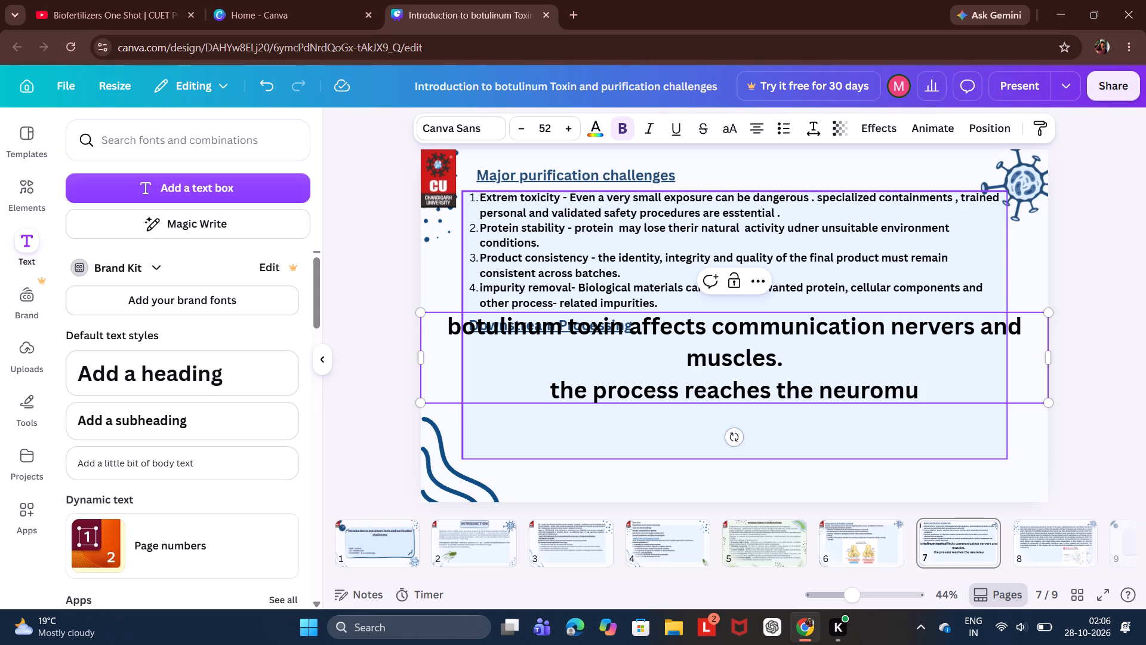
key(s)
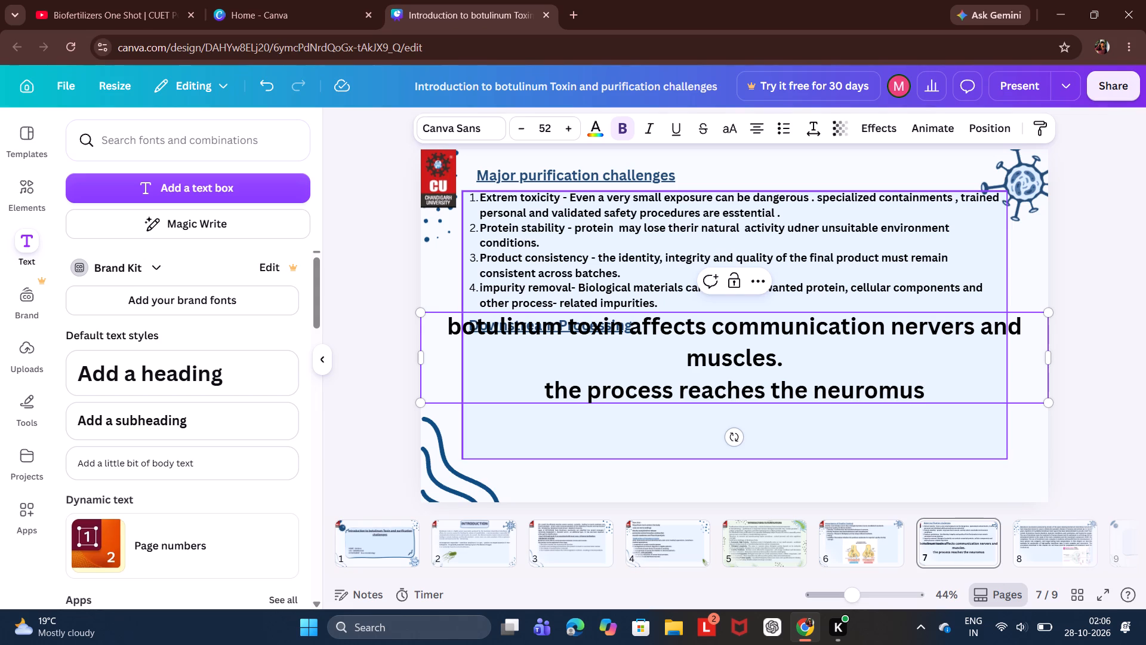
key(c)
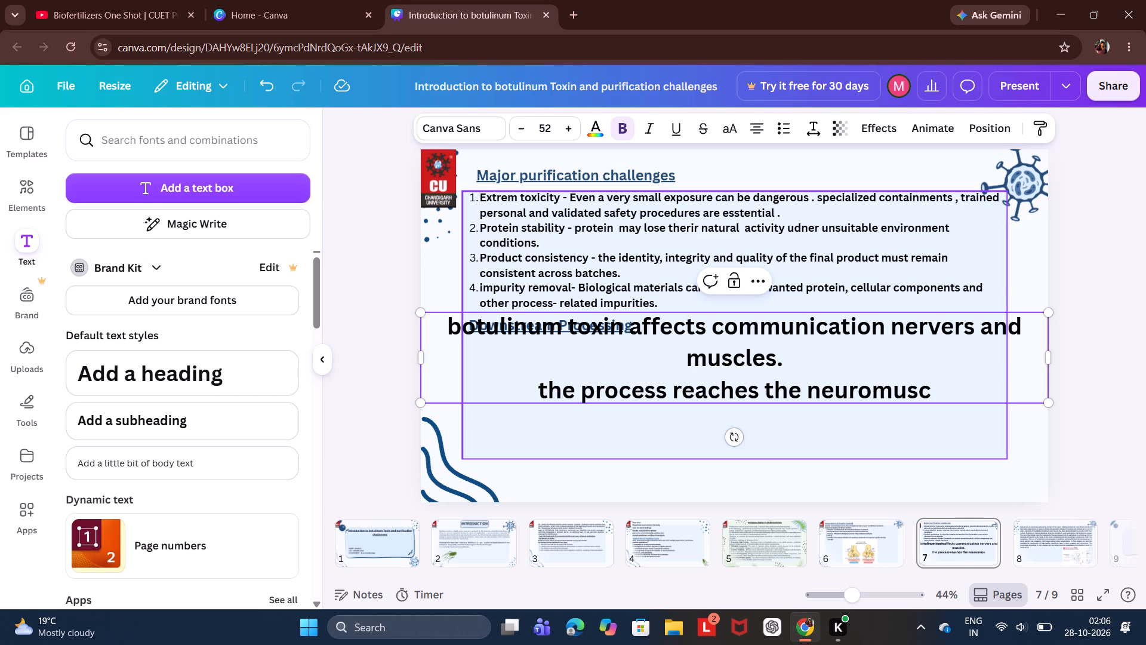
key(u)
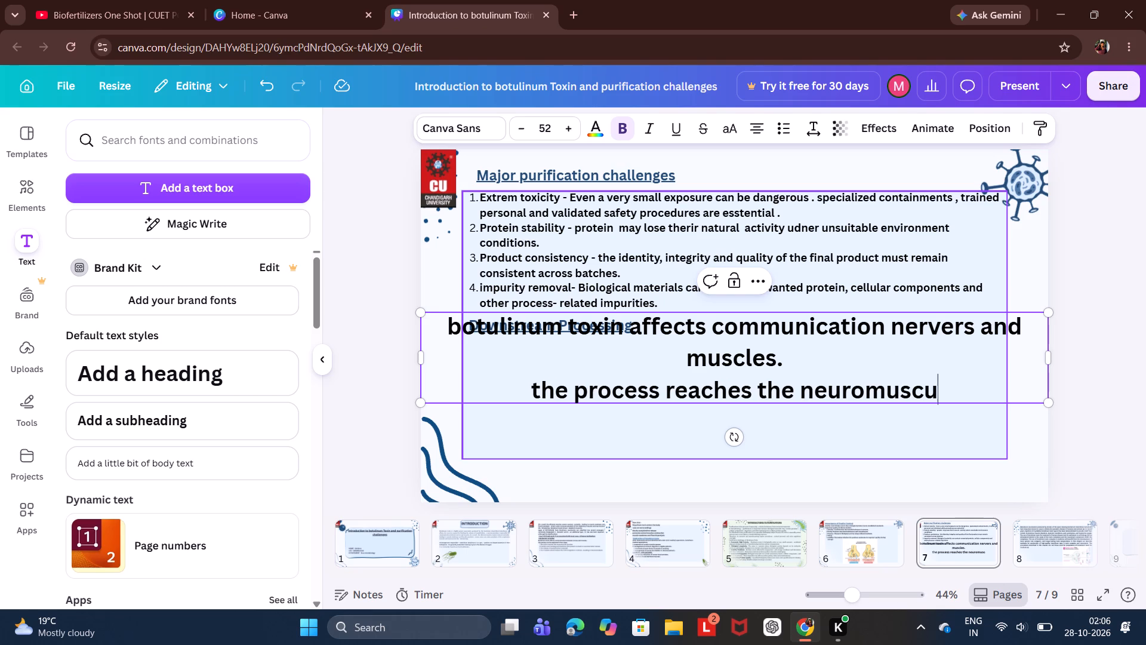
key(l)
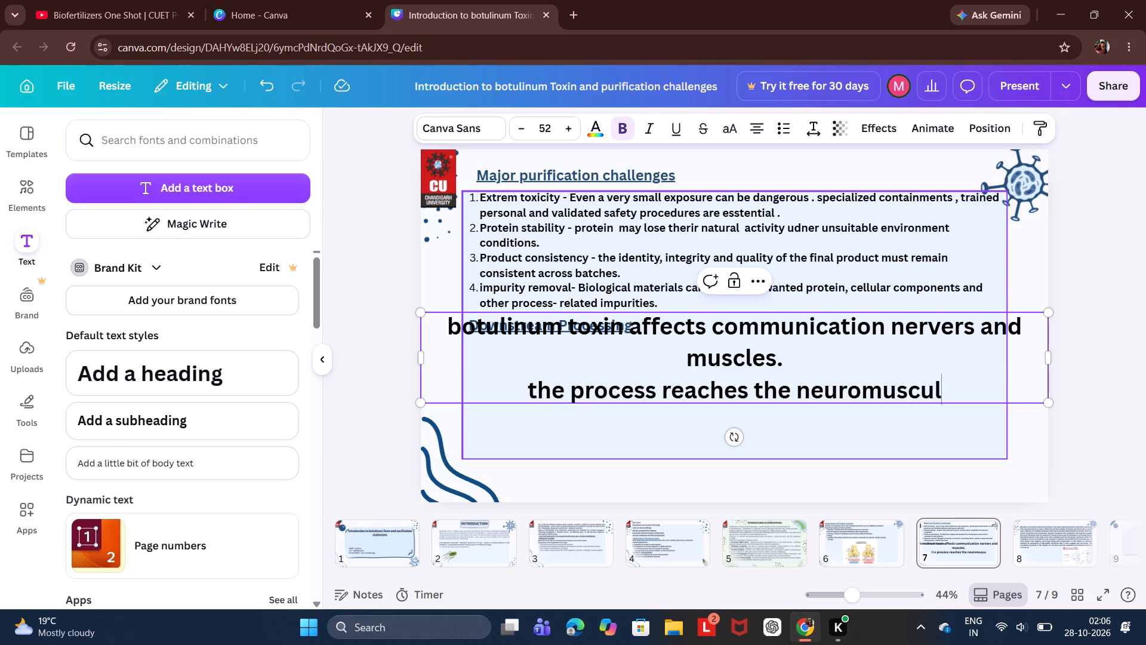
key(s)
key(BackSpace)
text(ar)
key(space)
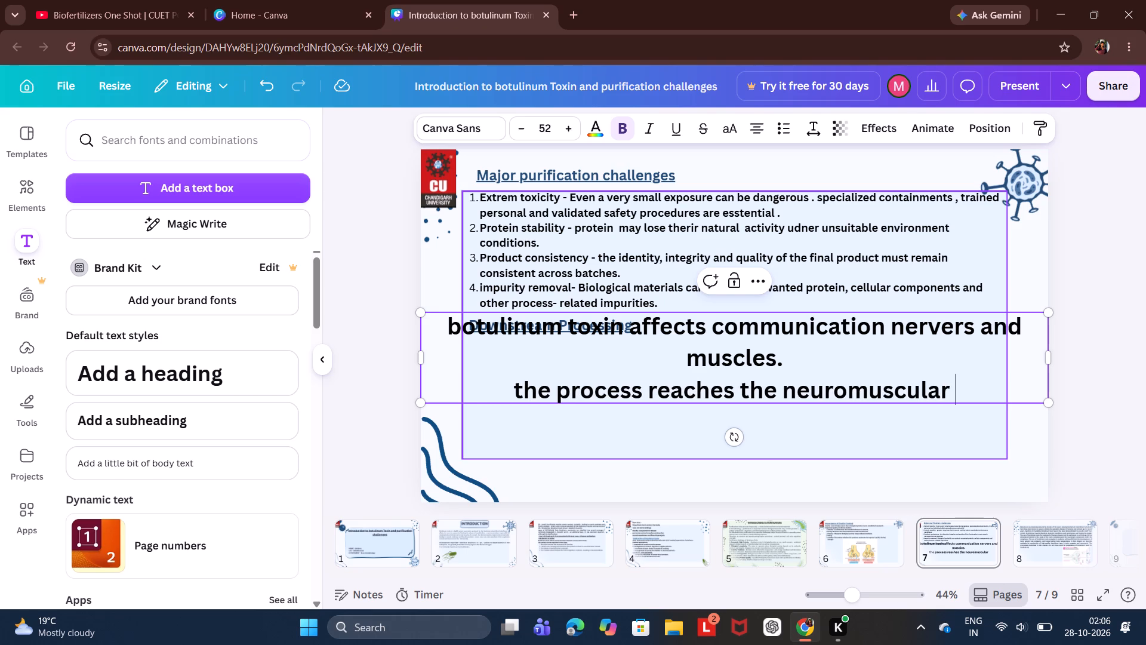
text(junctions)
key(space)
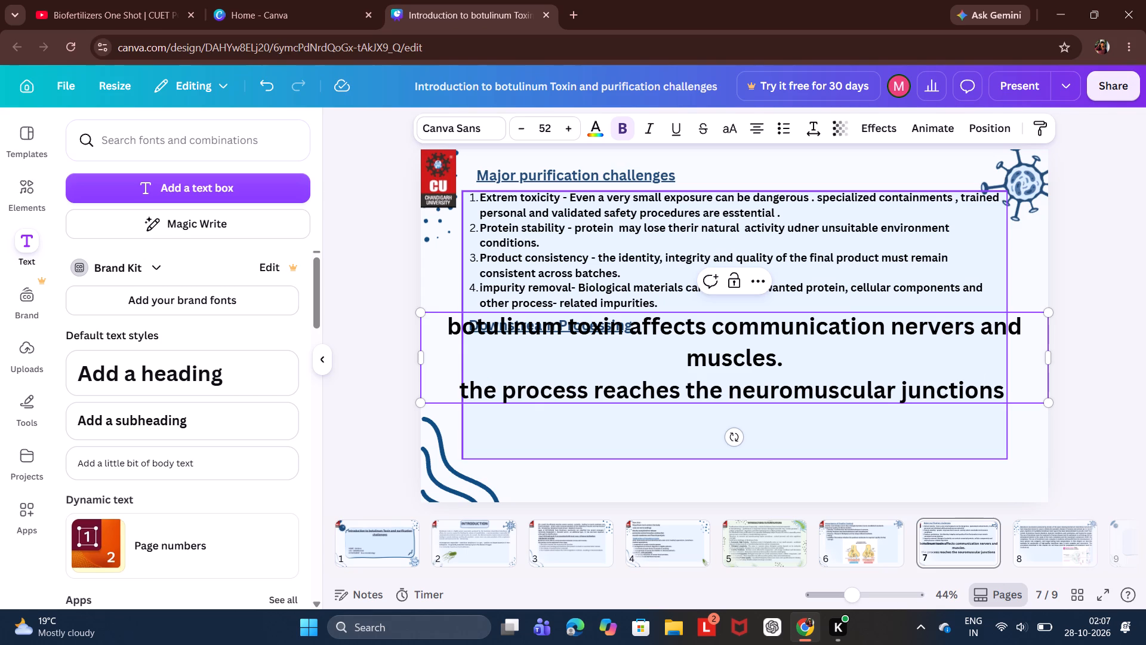
key(BackSpace)
key(BackSpace)
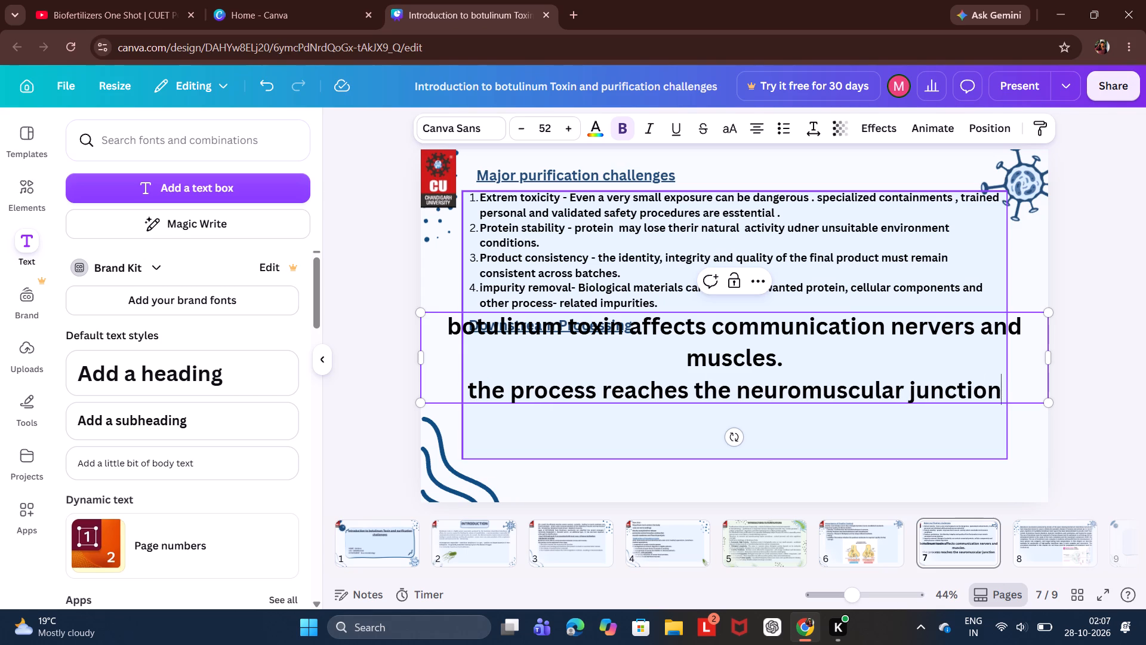
key(period)
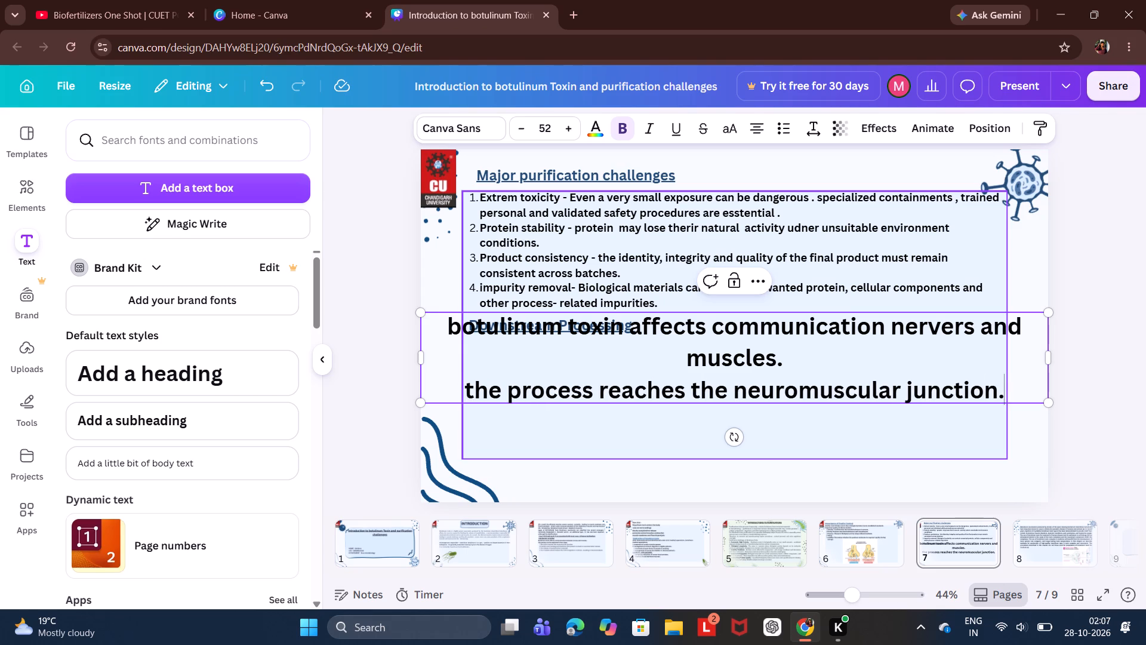
Start a numbered list at 1 on a new line beneath the neuromuscular junction sentence.
key(Return)
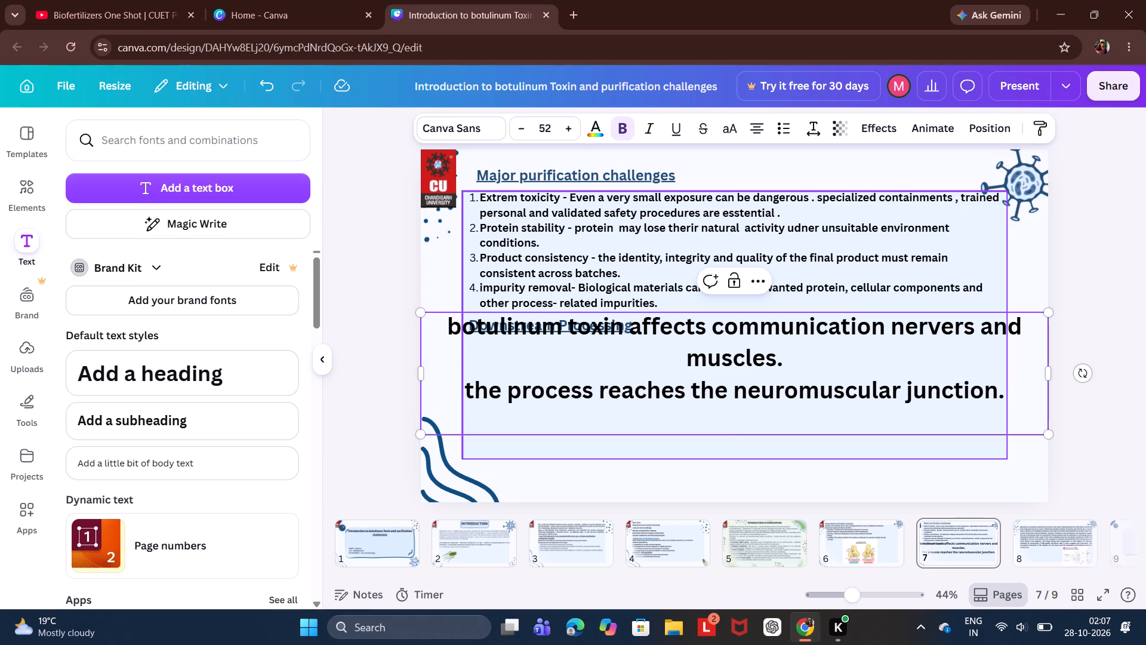
text(1.)
key(space)
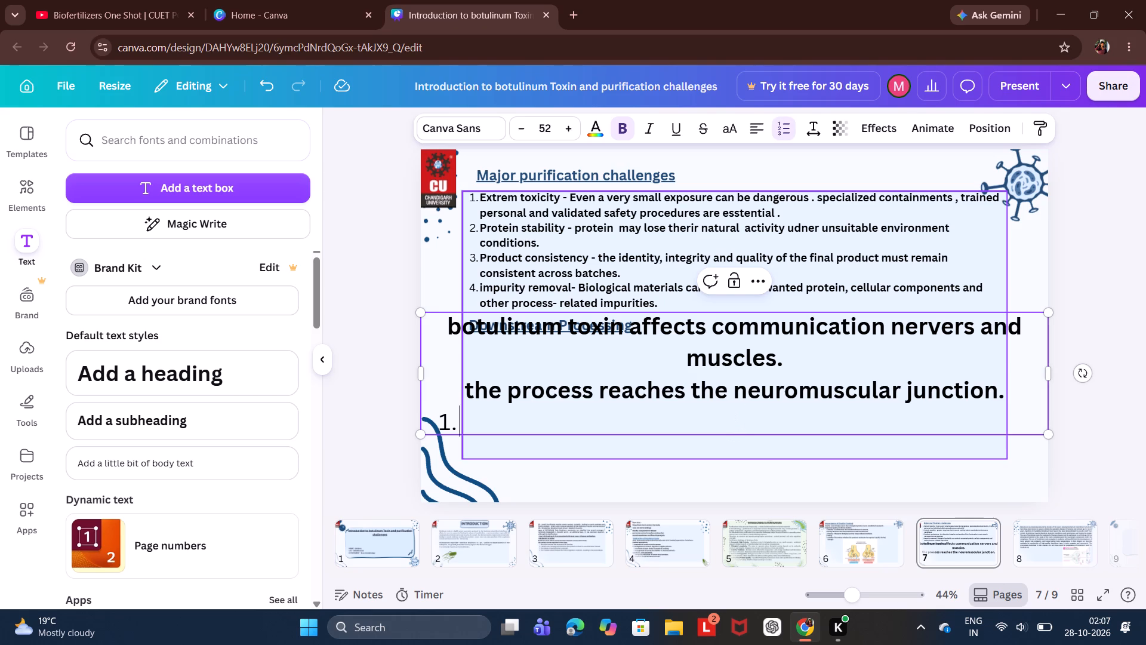
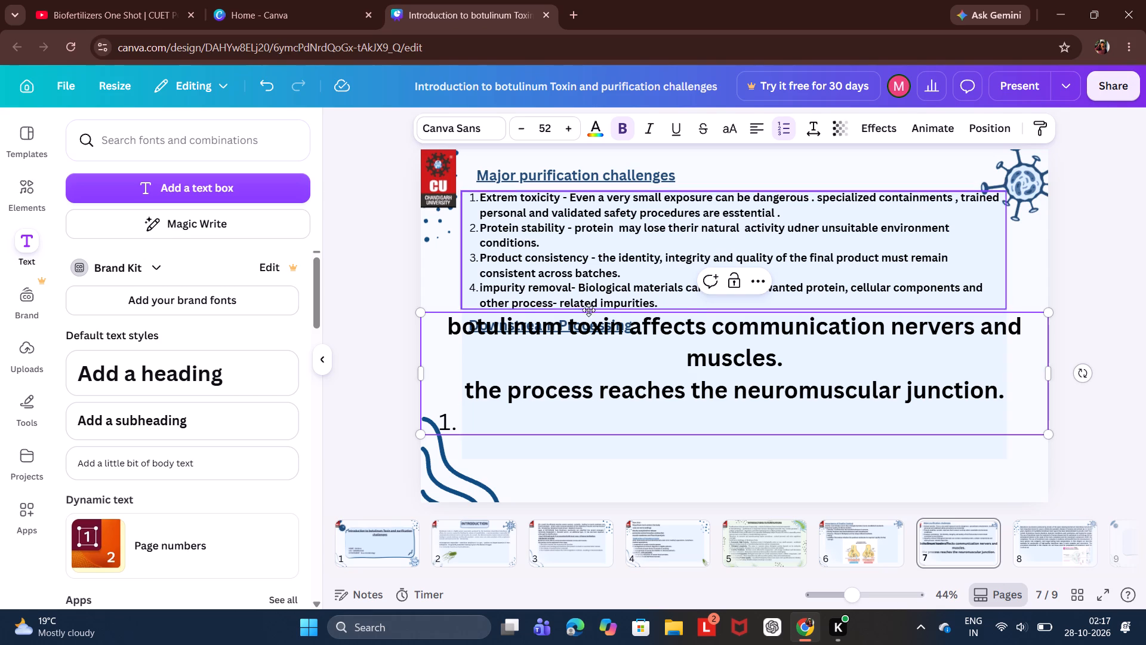
Set the font size of the two sentences above the numbered list in slide 7's new text box to 25.
drag(446, 316, 711, 389)
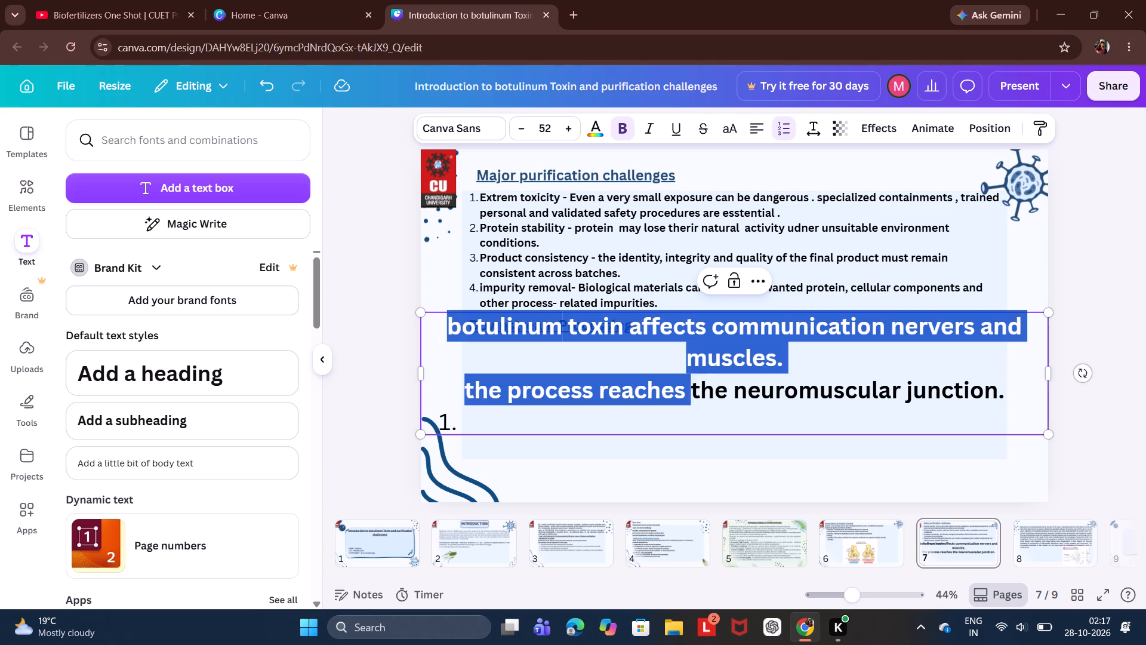
drag(711, 389, 867, 428)
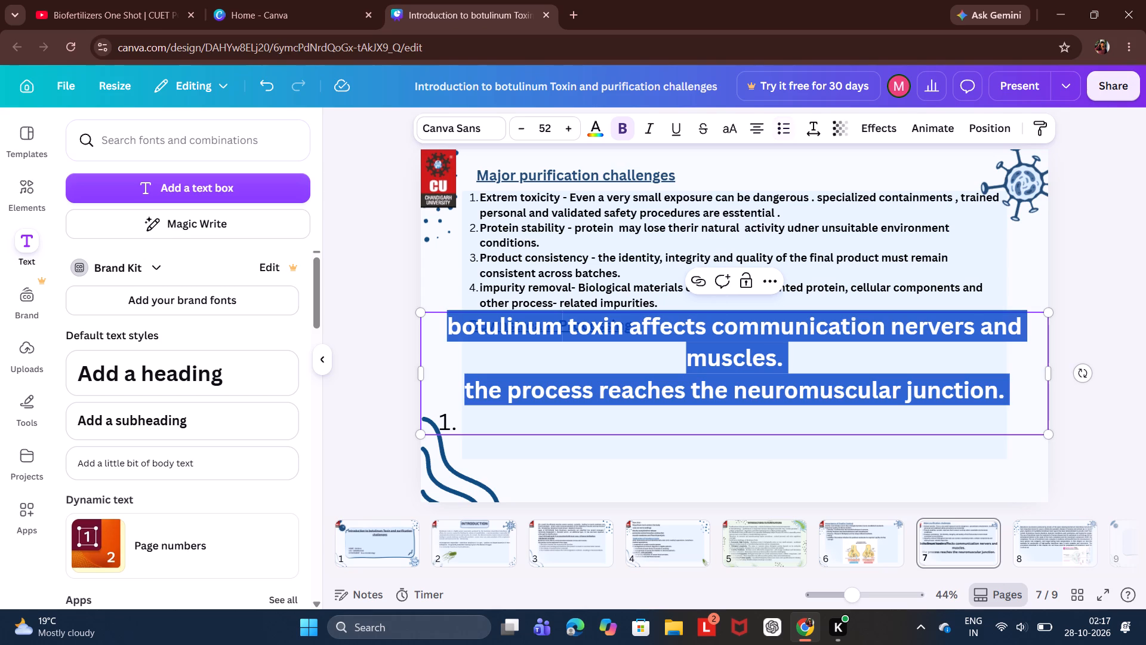
click(547, 128)
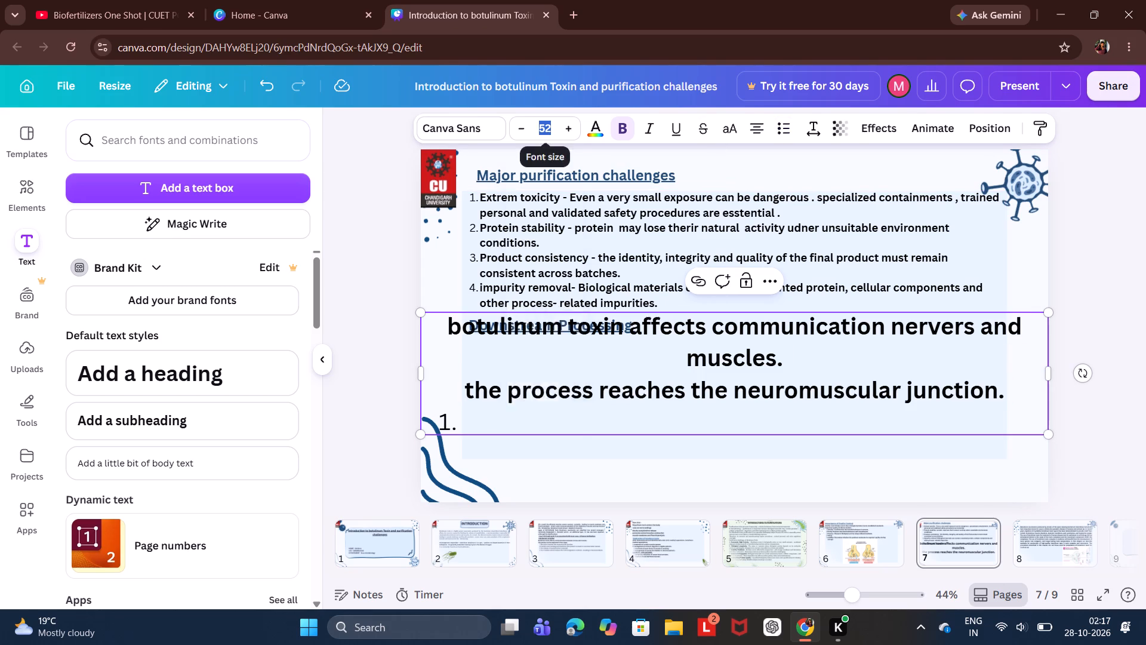
click(521, 404)
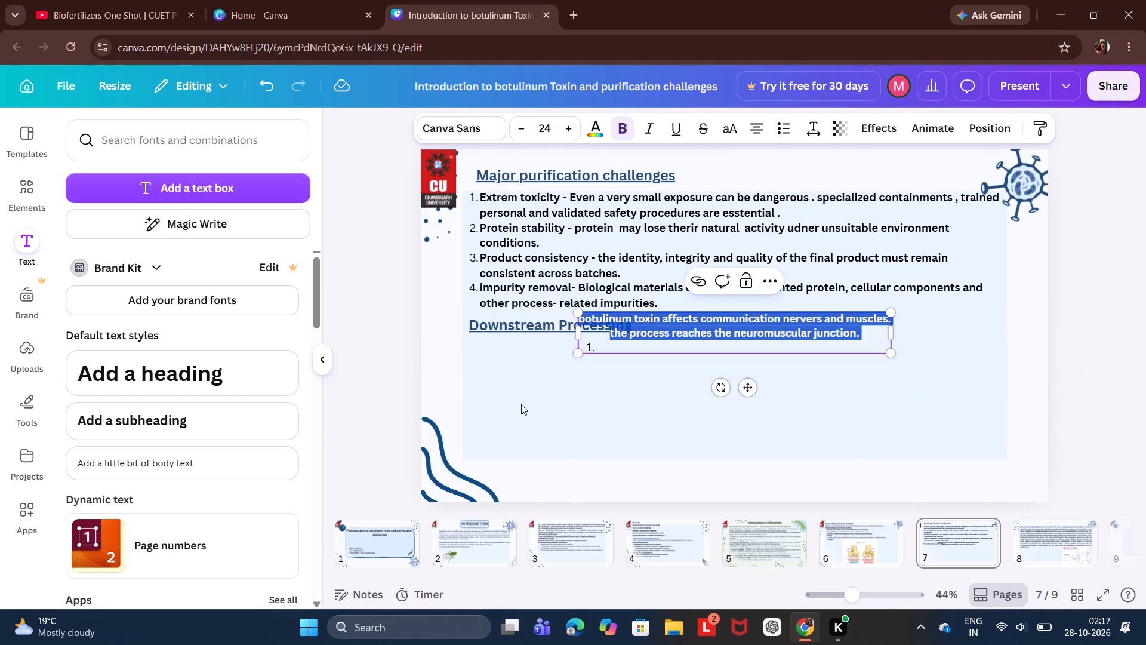
click(574, 137)
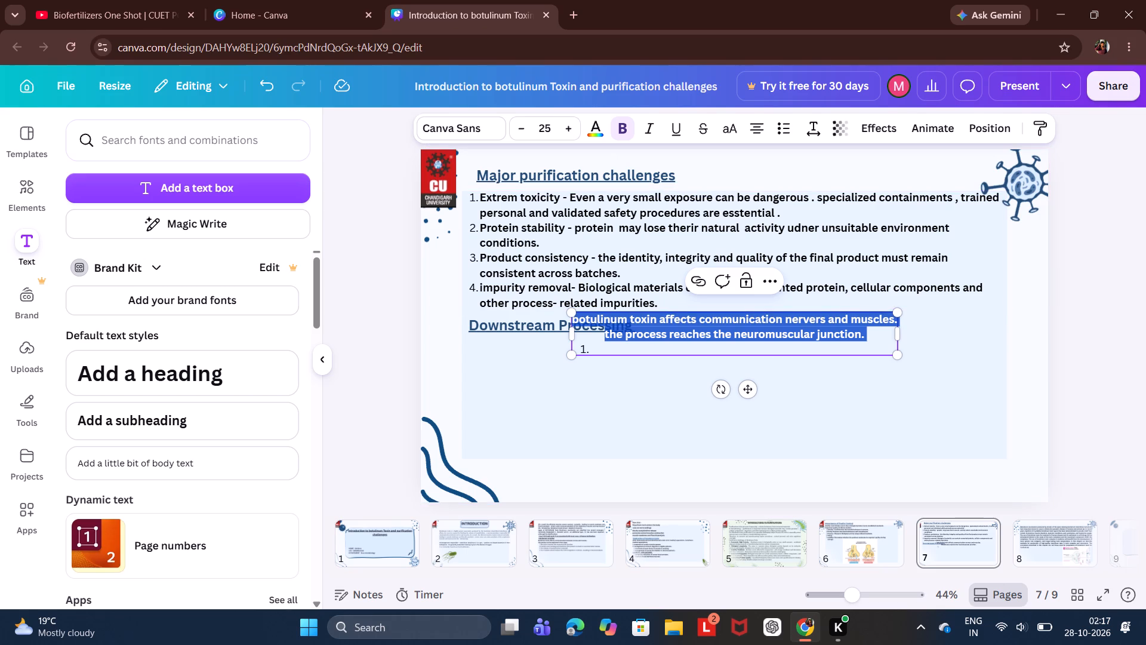
click(613, 349)
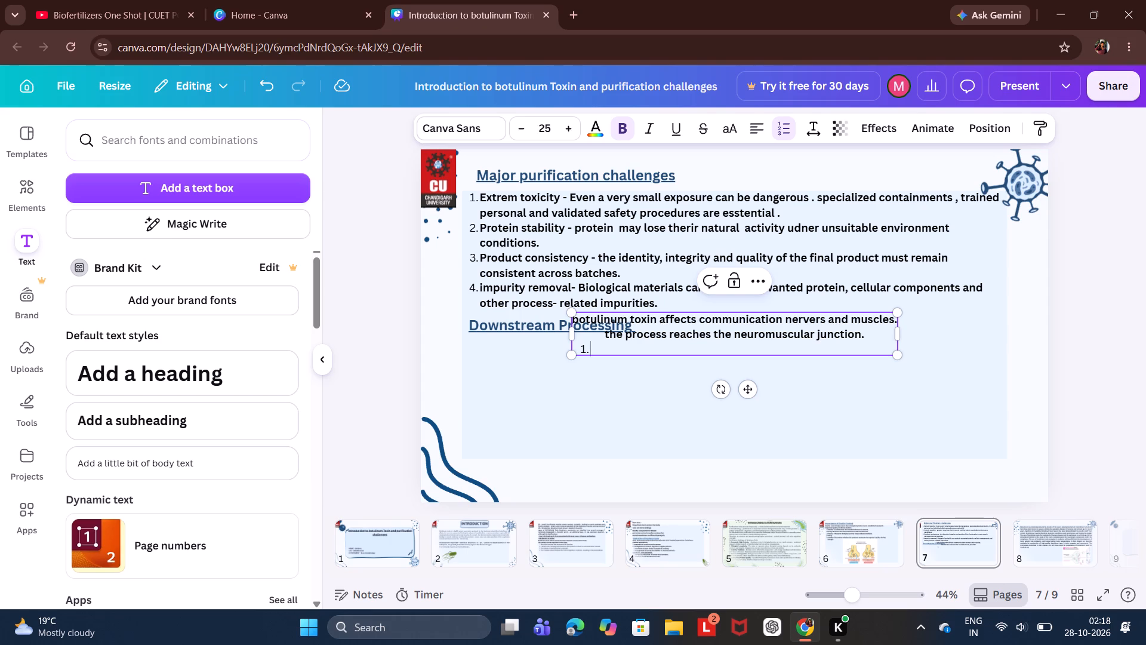
drag(575, 318, 748, 328)
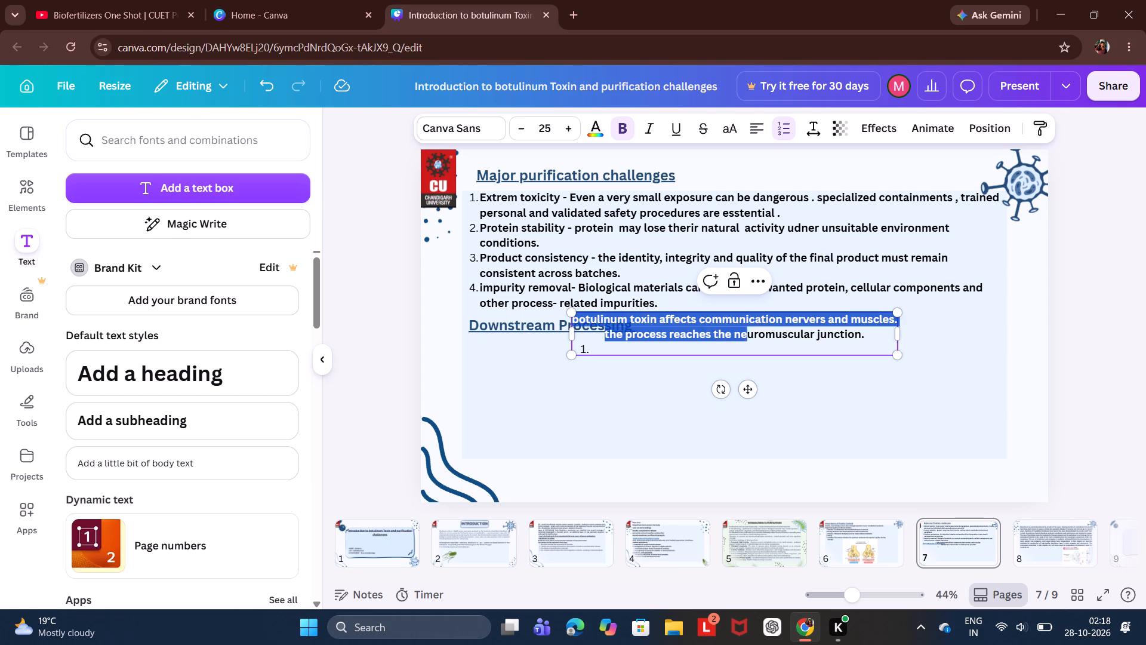
drag(748, 328, 867, 330)
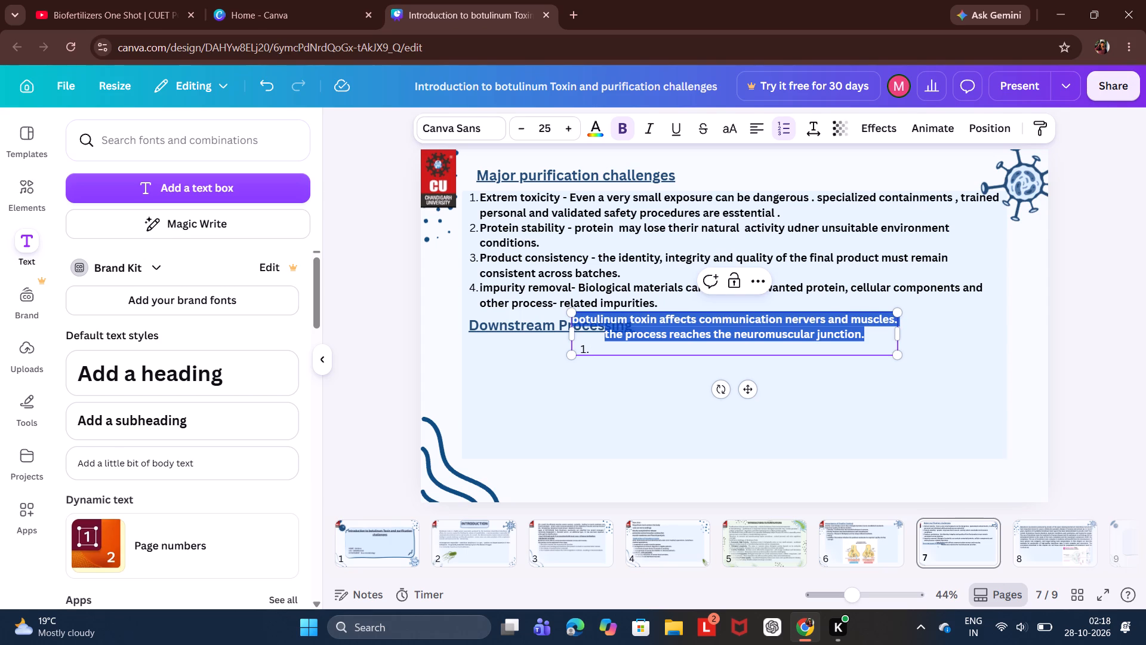
drag(867, 330, 868, 330)
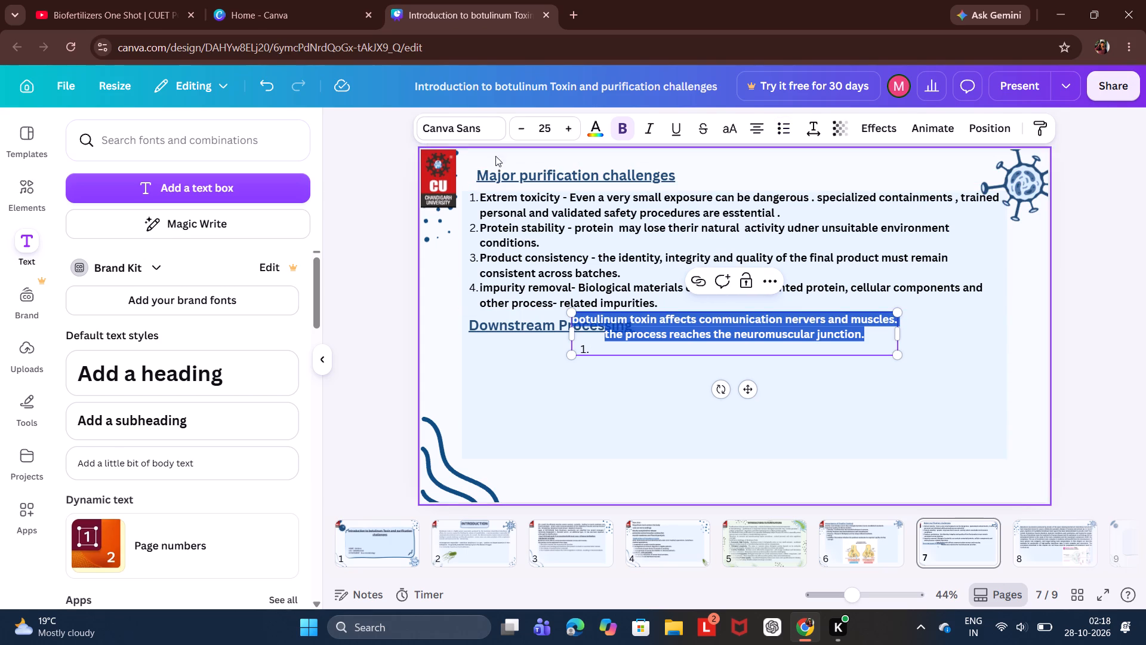
click(474, 133)
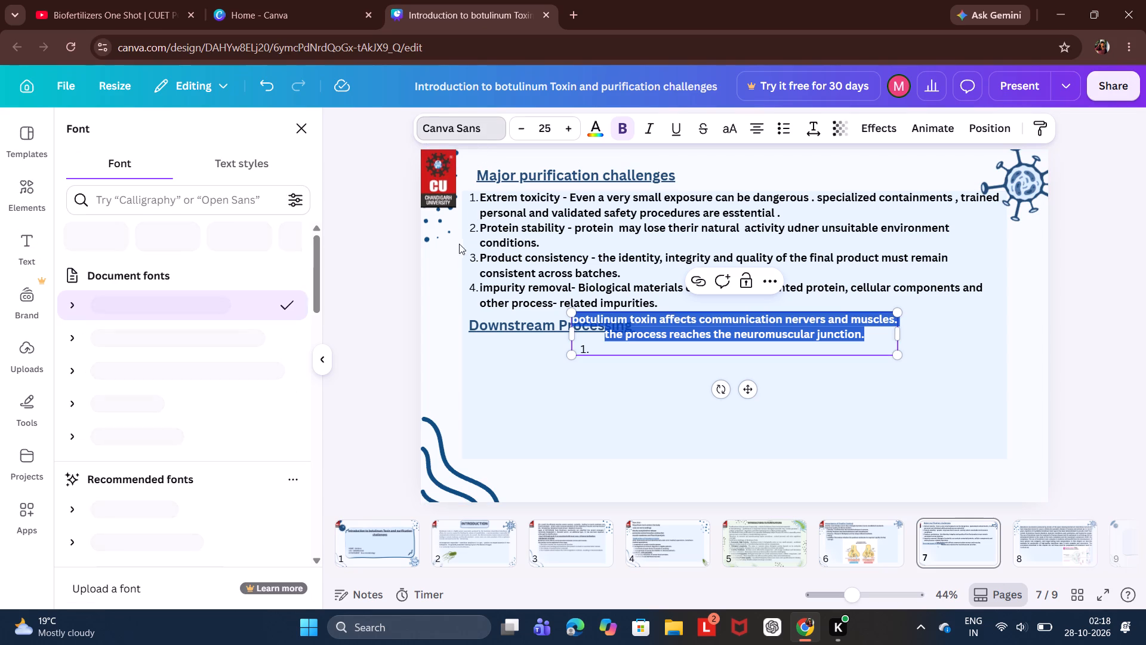
click(461, 133)
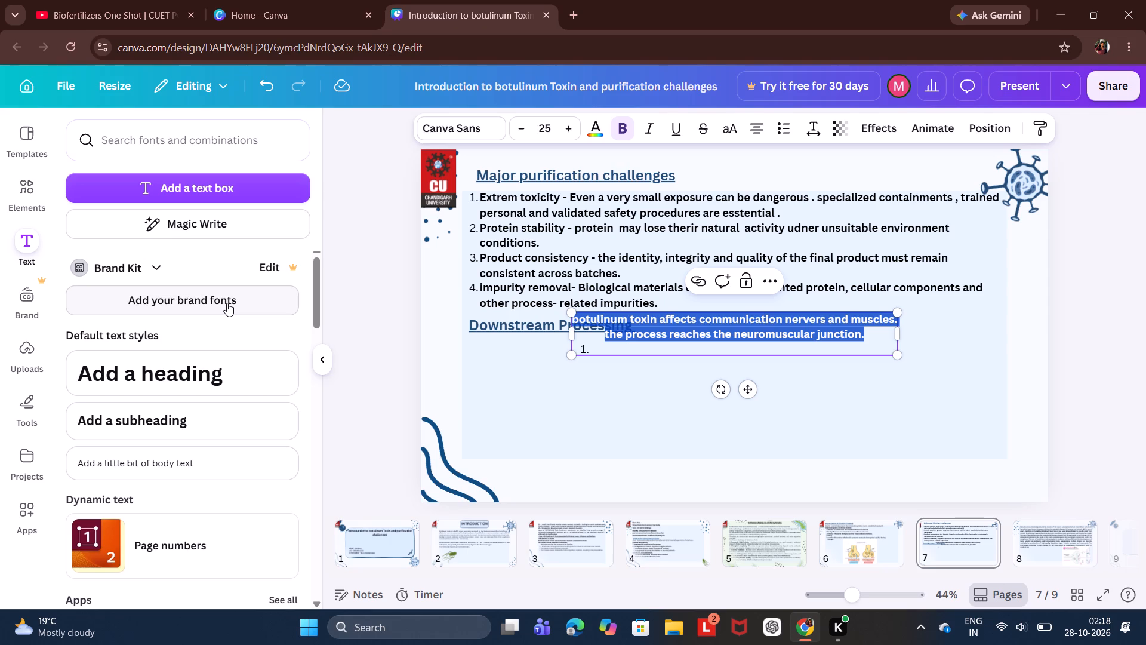
scroll(119, 368, down, 1)
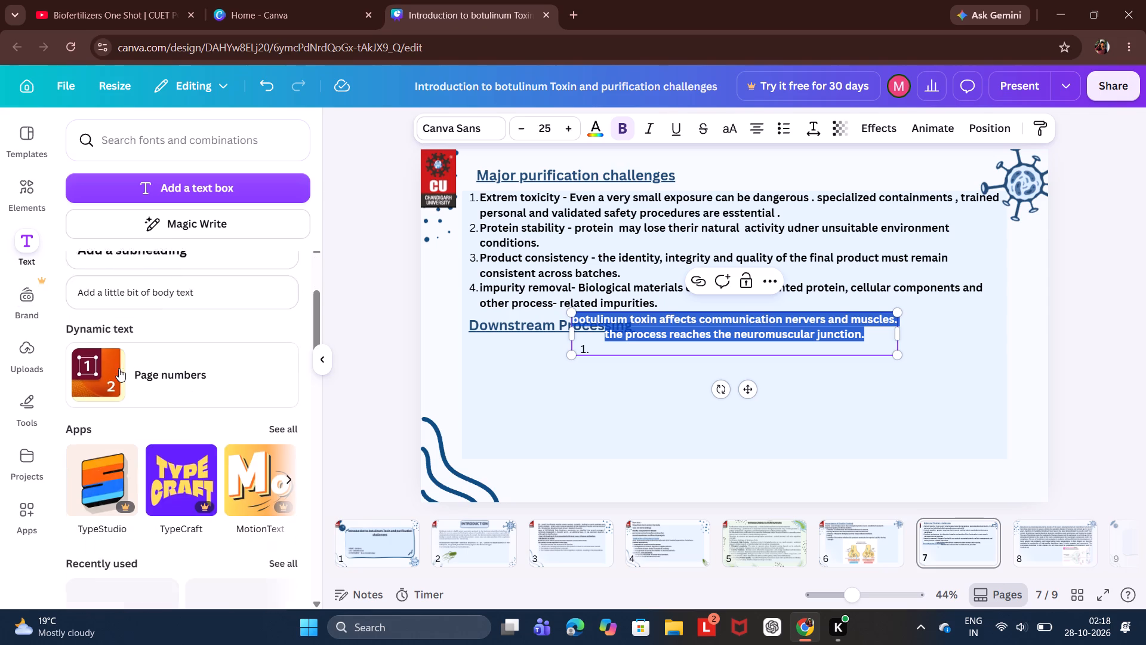
scroll(119, 368, down, 2)
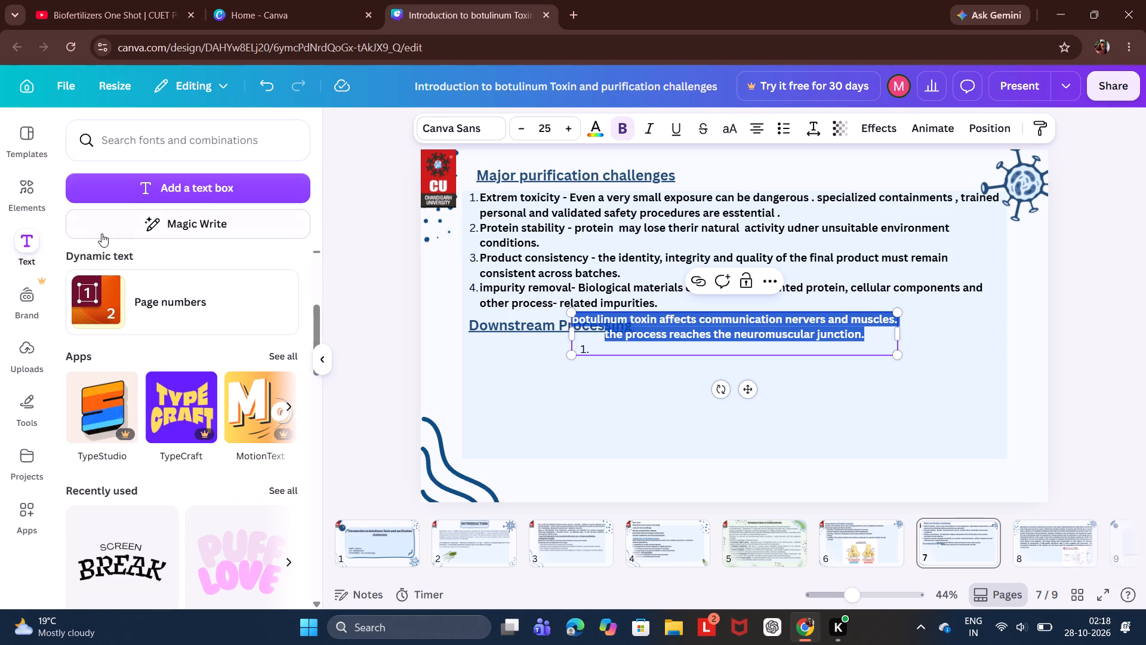
click(25, 251)
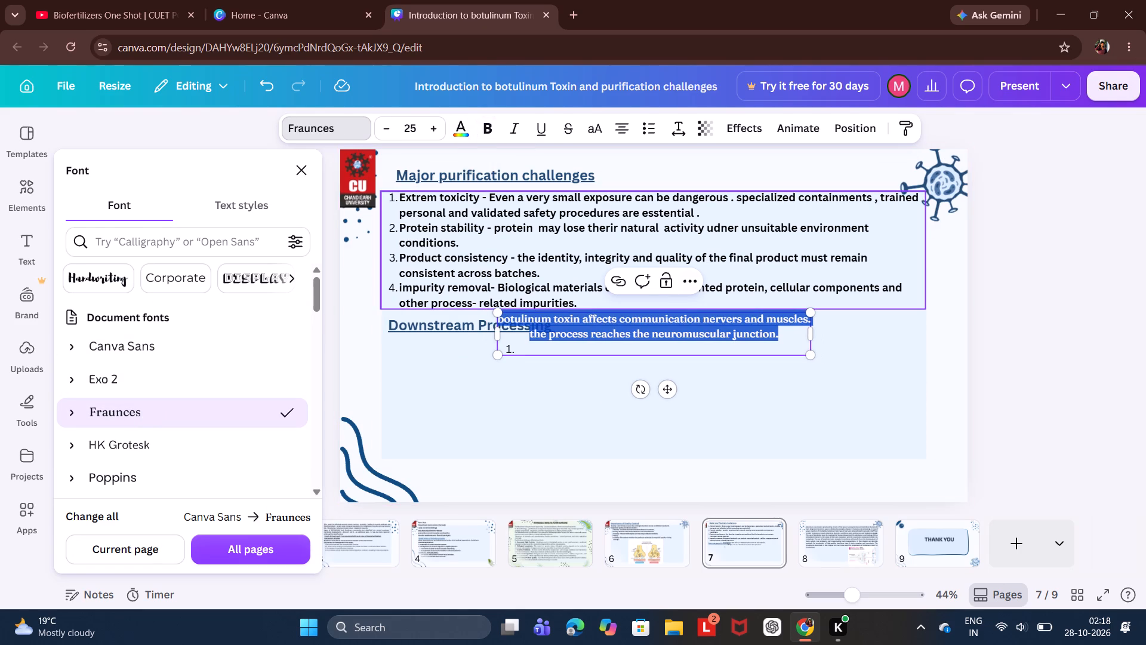
Enter "the toxins reaches the neuromuscular junction." as list item 1 and start item 2 below it.
click(543, 351)
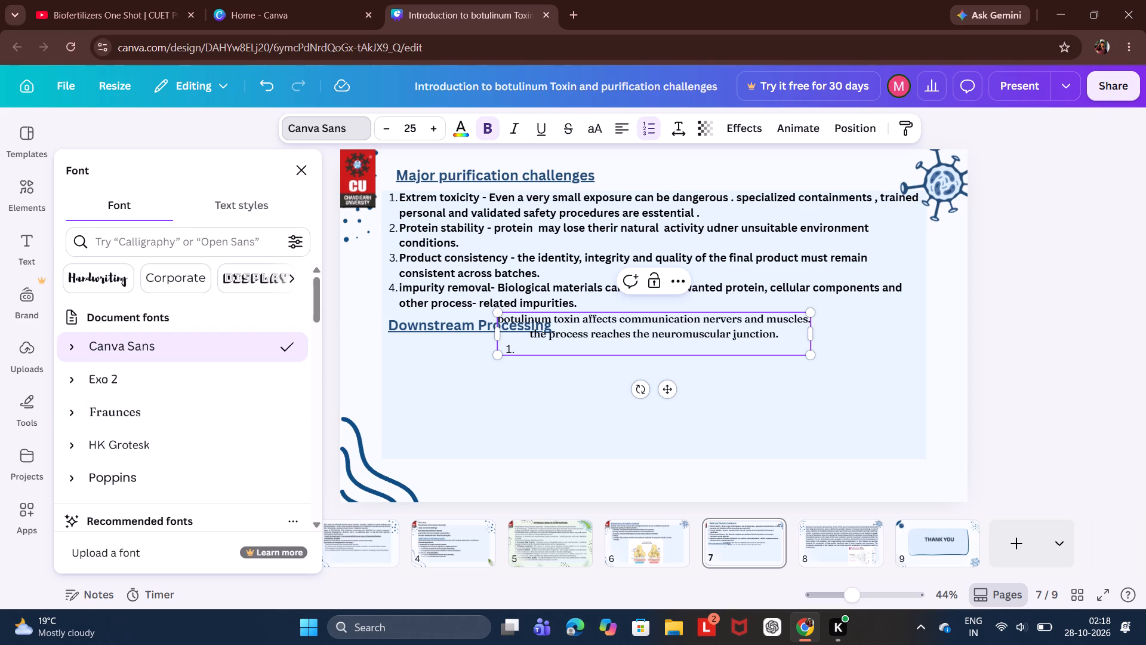
key(space)
text(the)
key(space)
text(toxins)
key(space)
text(reache)
text(s)
key(space)
text(the)
key(space)
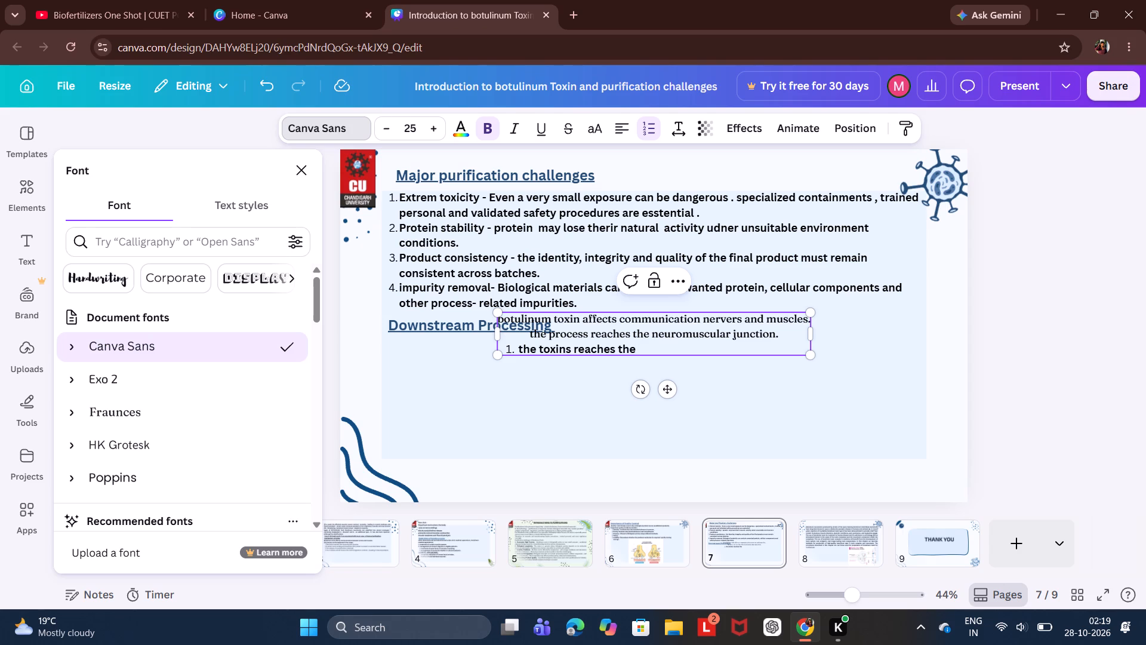
key(n)
key(e)
key(u)
key(r)
key(o)
key(m)
key(u)
text(scula)
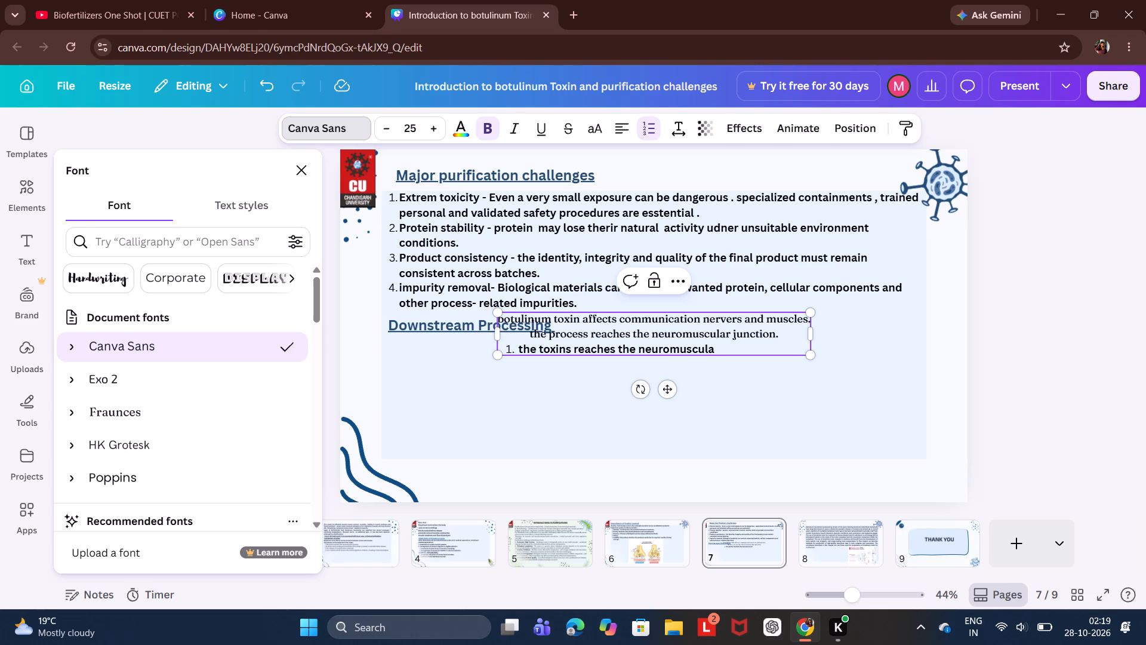
key(r)
key(space)
text(jun)
text(ct)
text(io)
key(m)
key(BackSpace)
text(n.)
key(space)
key(Return)
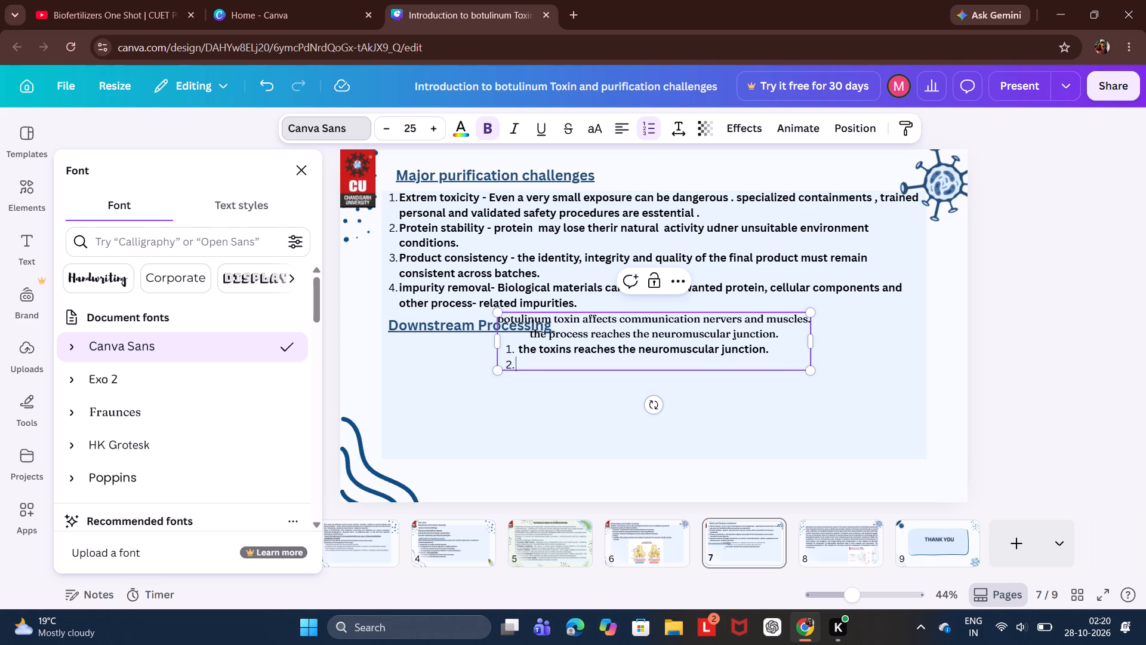
Enter "treatment of certain of certain muscle spasms ." as item 2 of the numbered list.
key(t)
text(reatment)
key(space)
text(of certai)
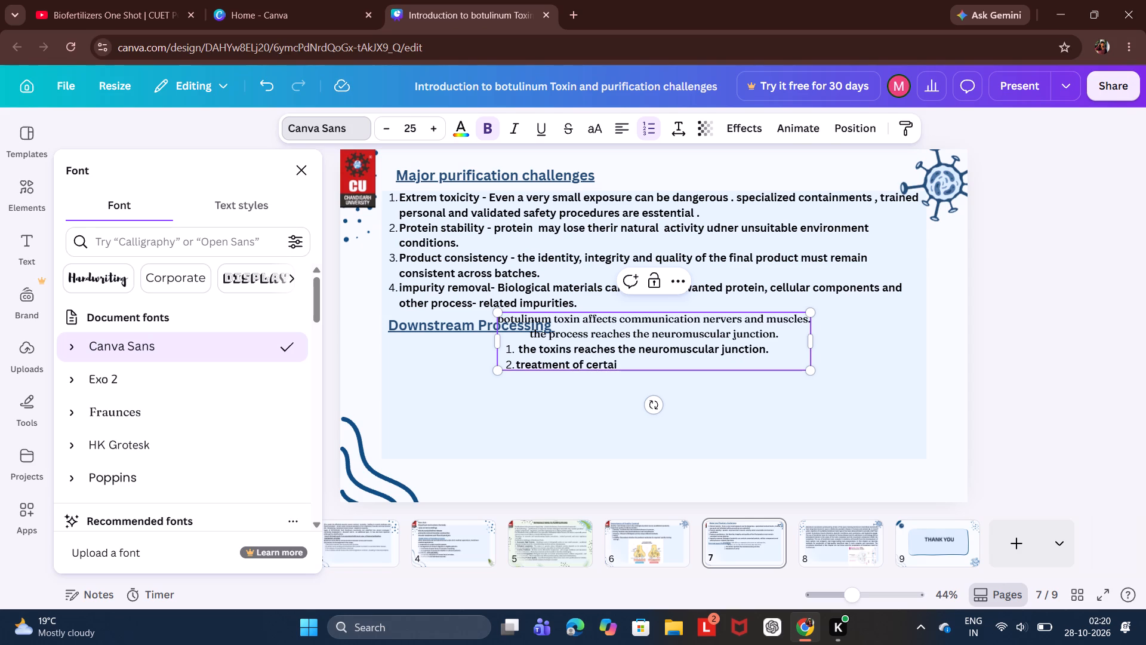
text(n)
key(space)
text(of certa)
key(i)
text(n)
key(space)
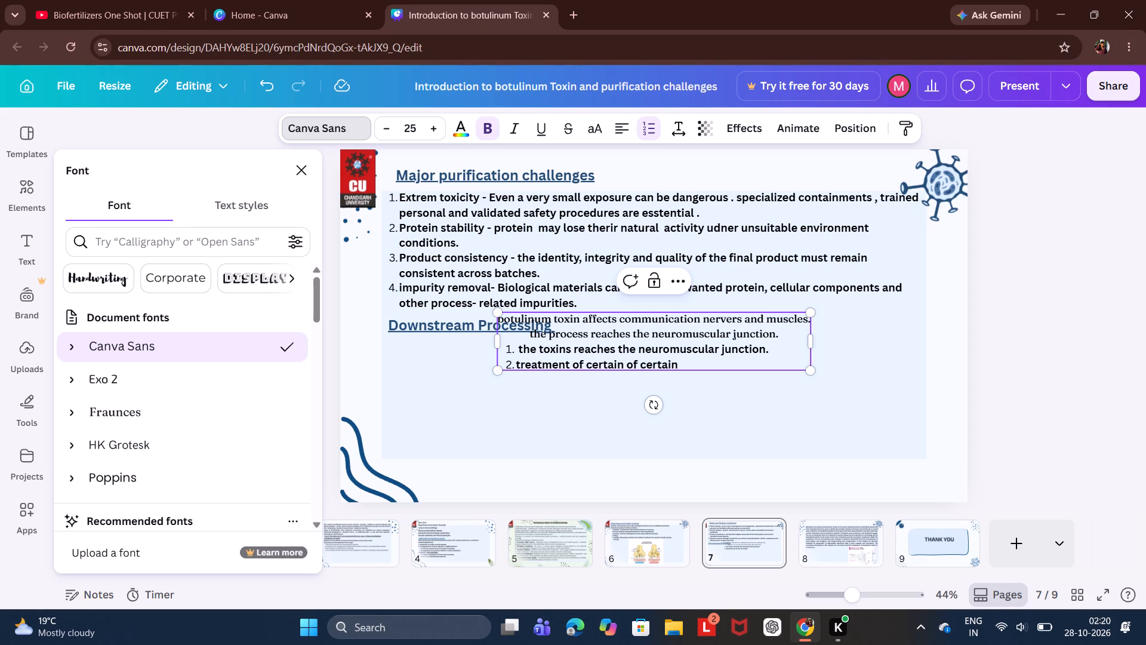
key(m)
text(us)
text(cle)
key(space)
key(s)
text(pa)
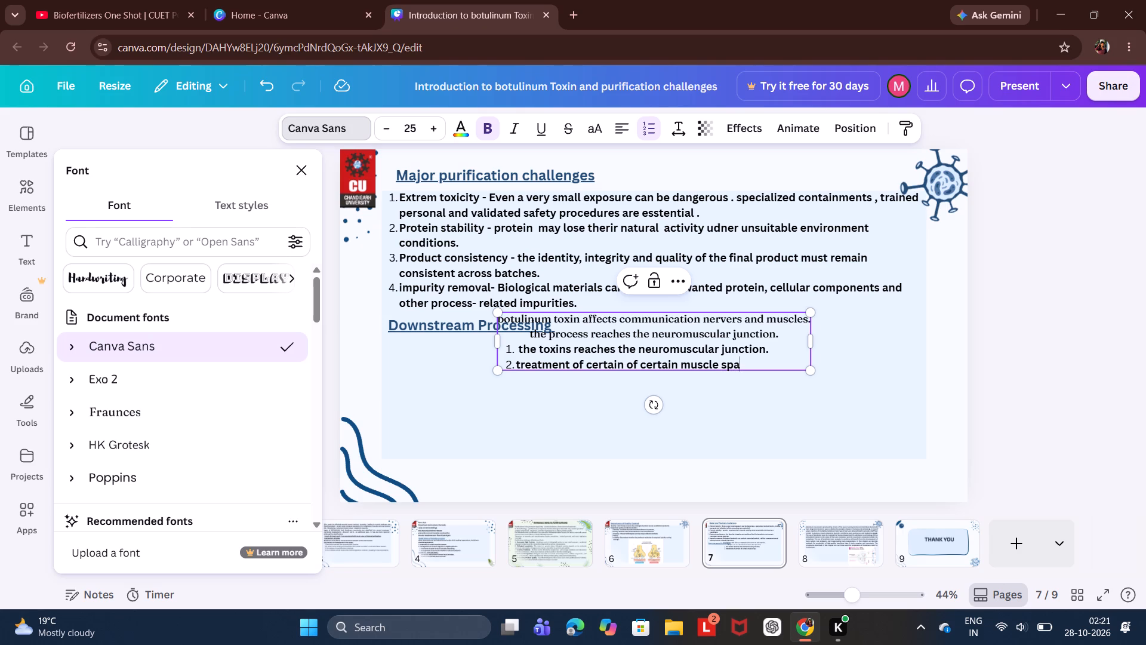
key(s)
text(ms)
key(space)
key(period)
Move the new text box directly beneath the "Downstream Processing" heading, clear of the text above it.
drag(748, 308, 719, 330)
drag(719, 330, 658, 345)
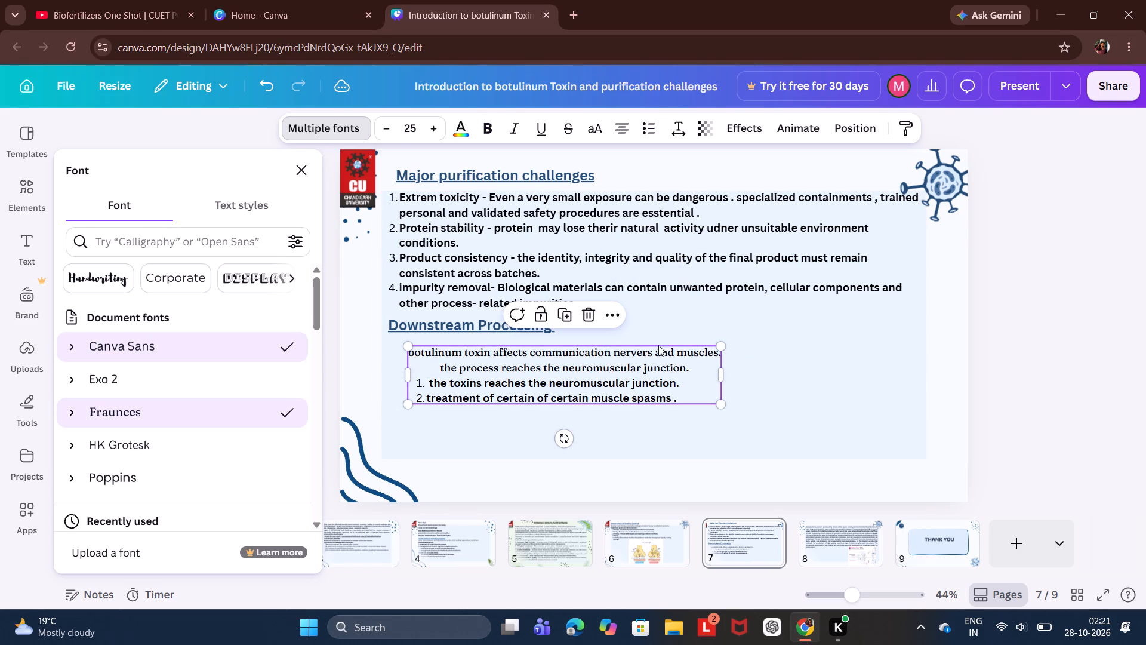
Remove the bold formatting from the two numbered list items in the moved text box.
click(427, 380)
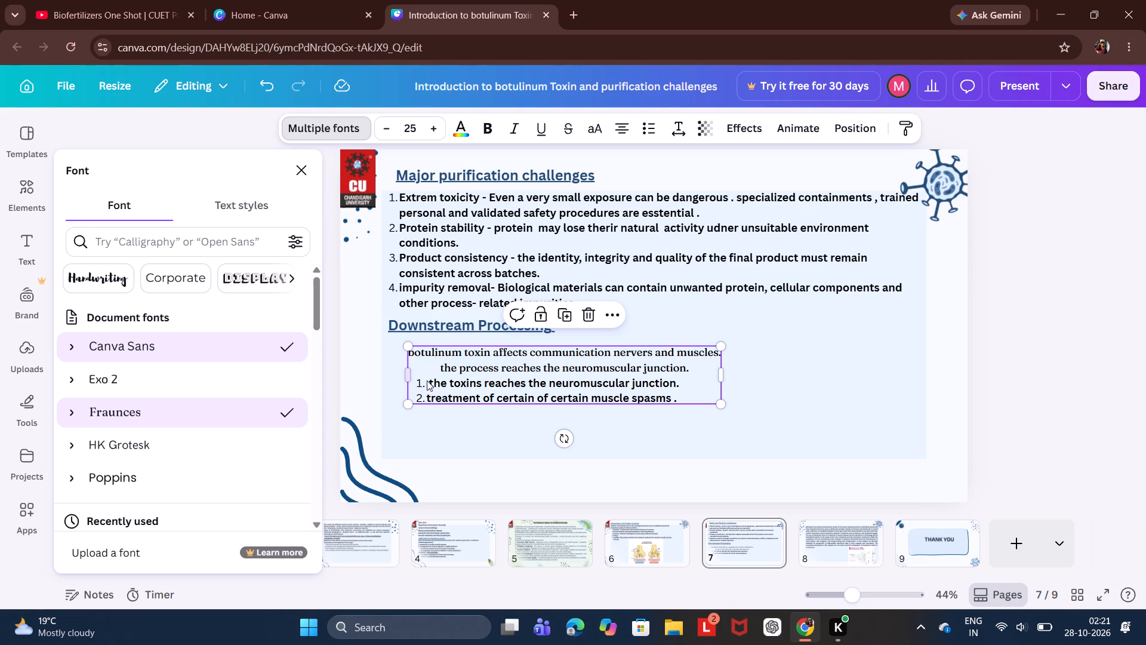
click(427, 380)
drag(427, 380, 632, 419)
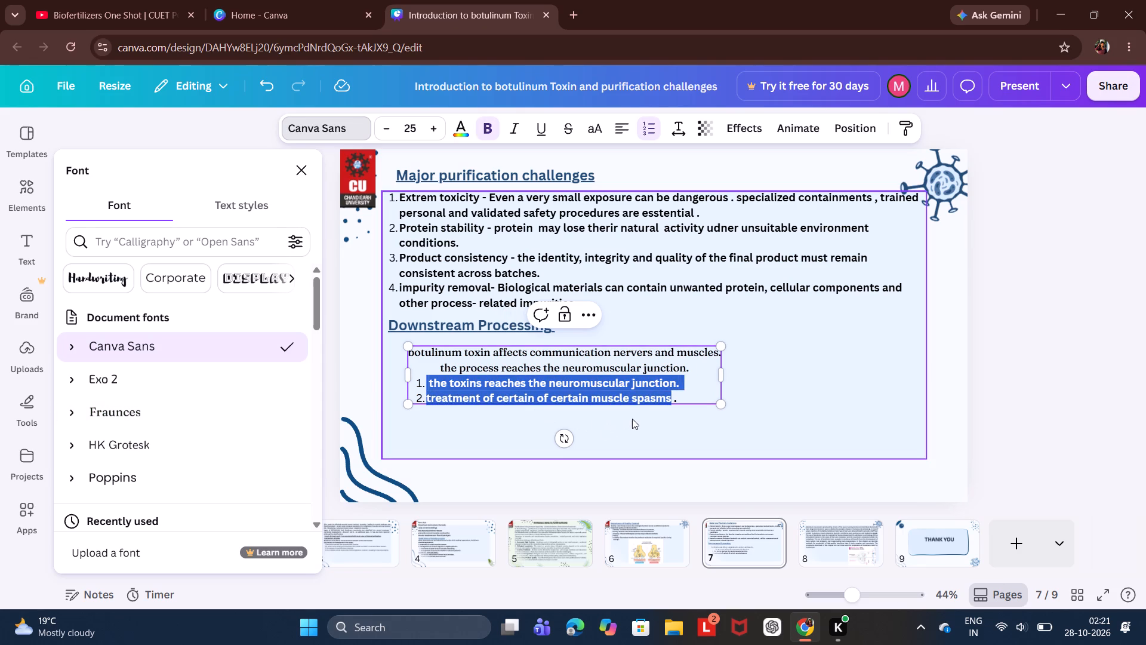
drag(632, 419, 634, 418)
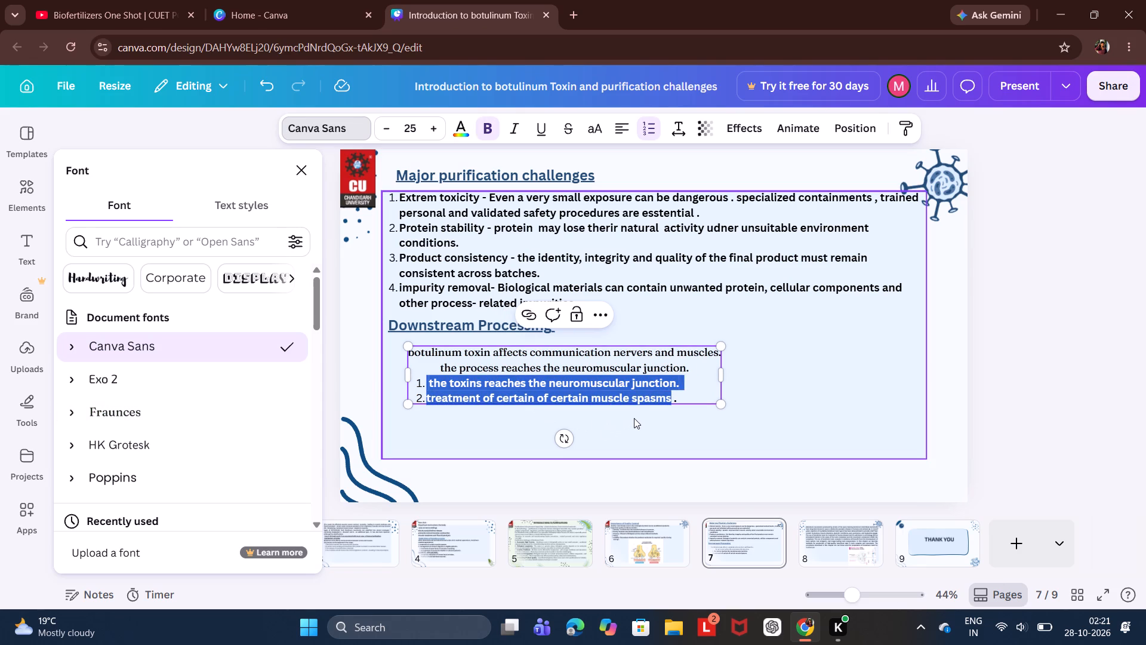
click(490, 121)
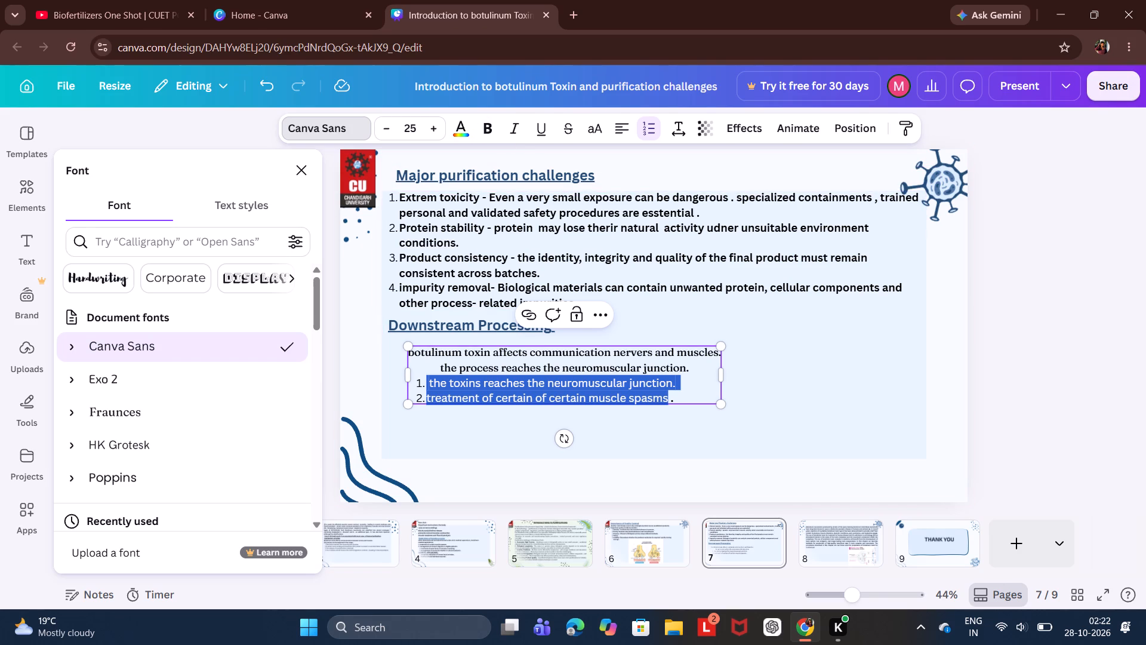
Select the two Fraunces sentences above the numbered list.
drag(410, 355, 663, 370)
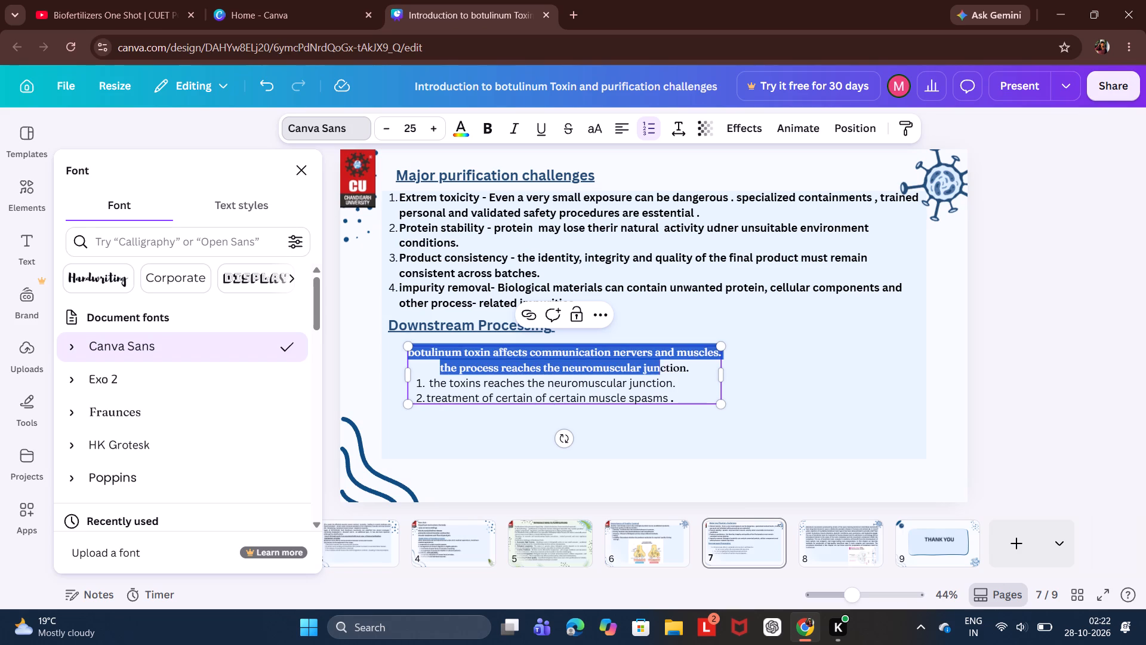
drag(663, 370, 685, 370)
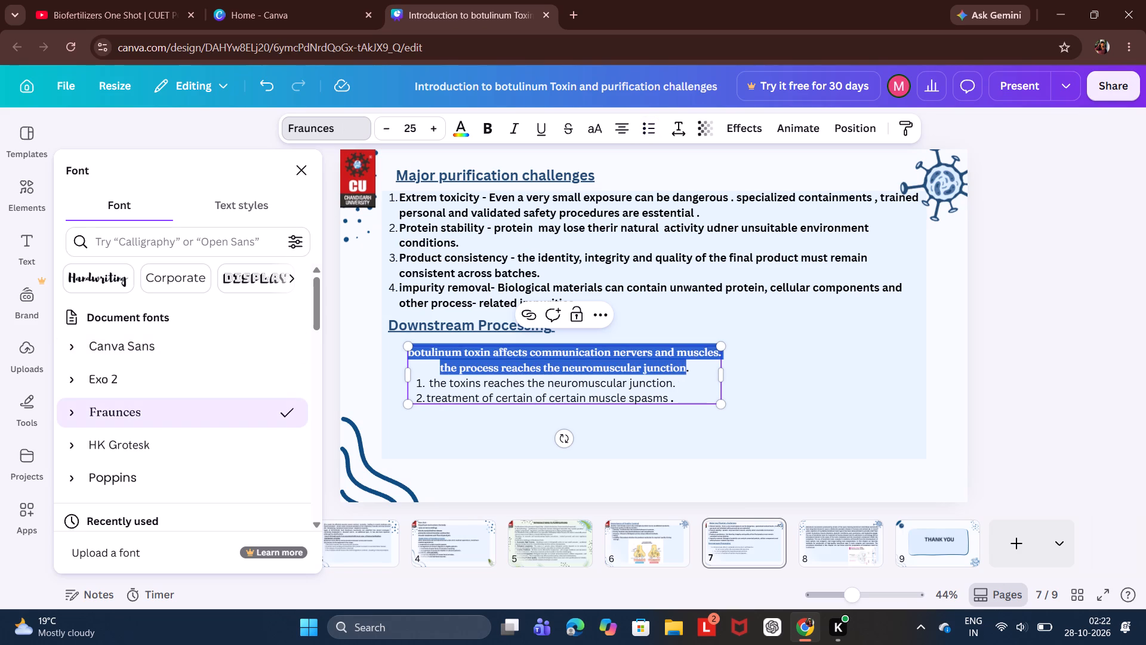
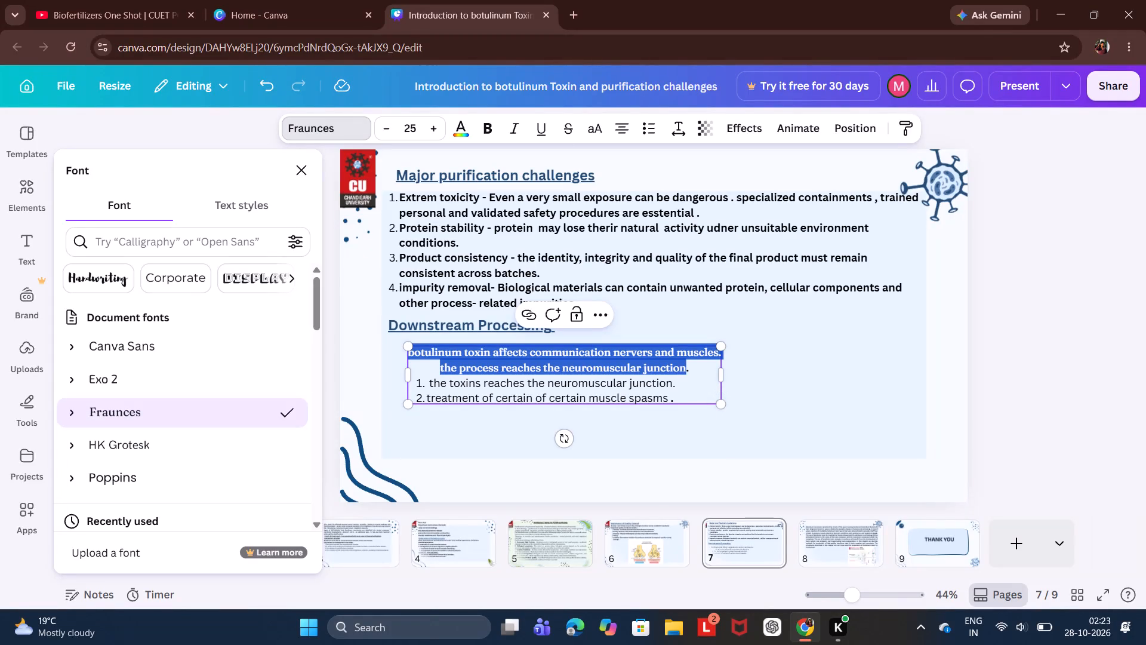
Left-align the two selected Fraunces sentences above the numbered list.
click(630, 117)
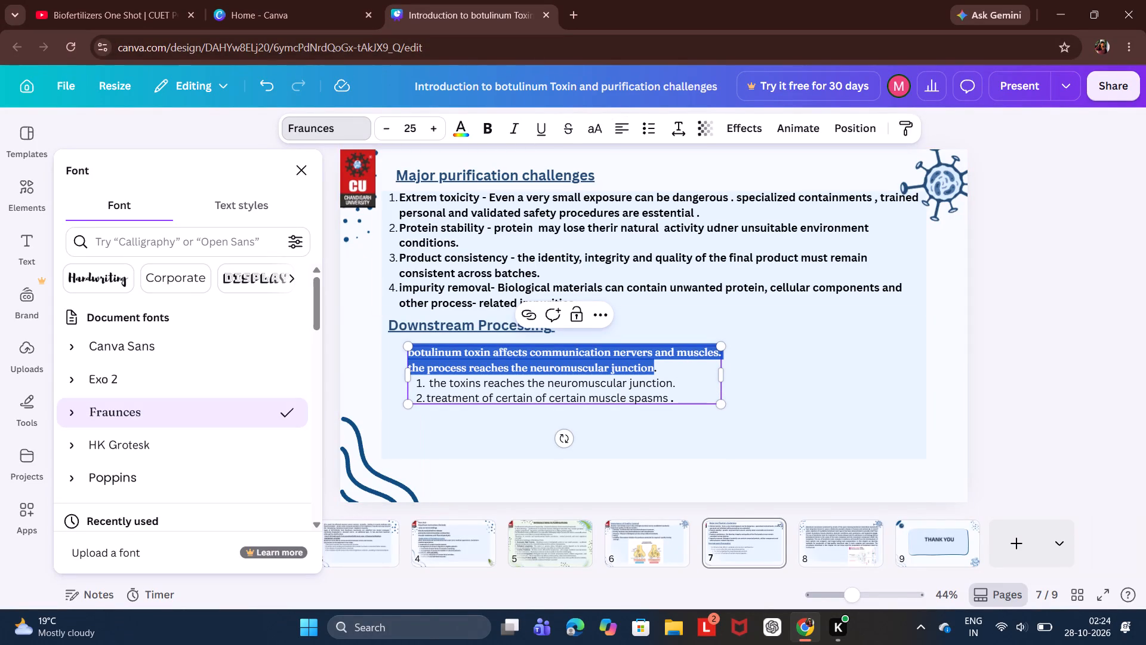
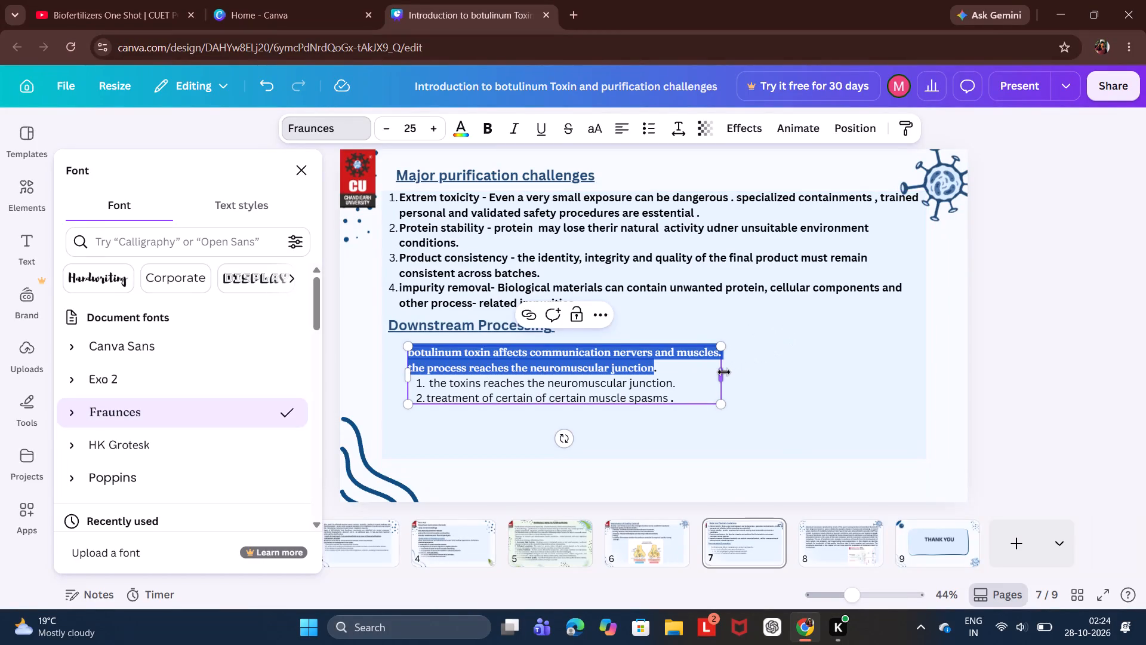
Widen the text box under Downstream Processing slightly and move it directly beneath the heading, lined up with the heading's left edge.
drag(724, 372, 760, 370)
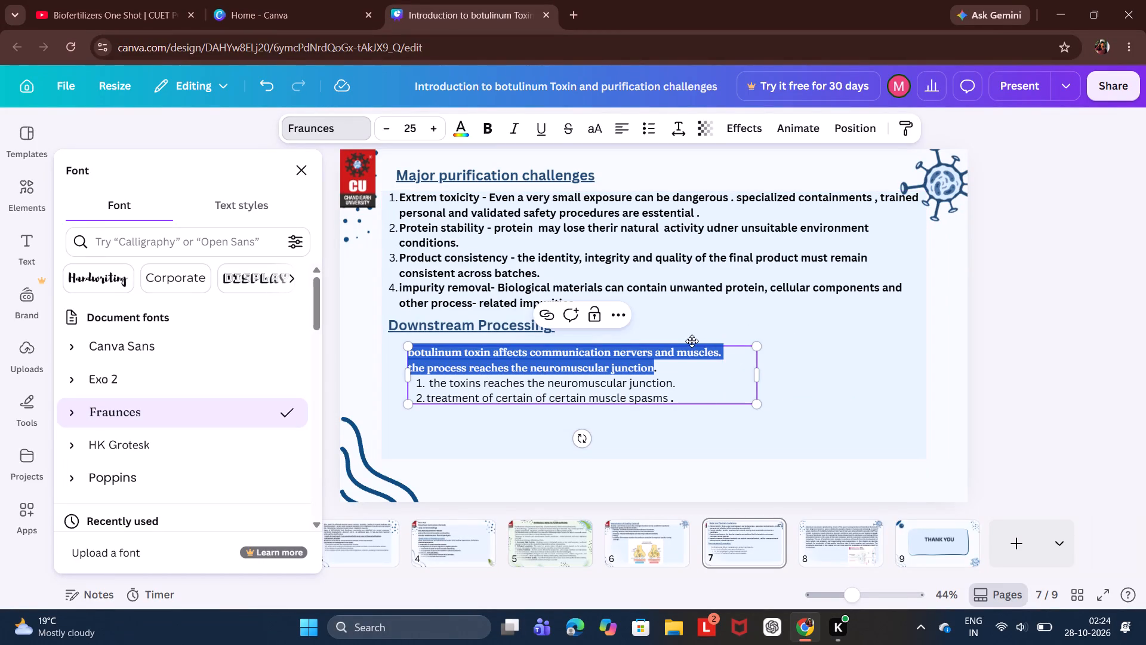
drag(692, 341, 672, 330)
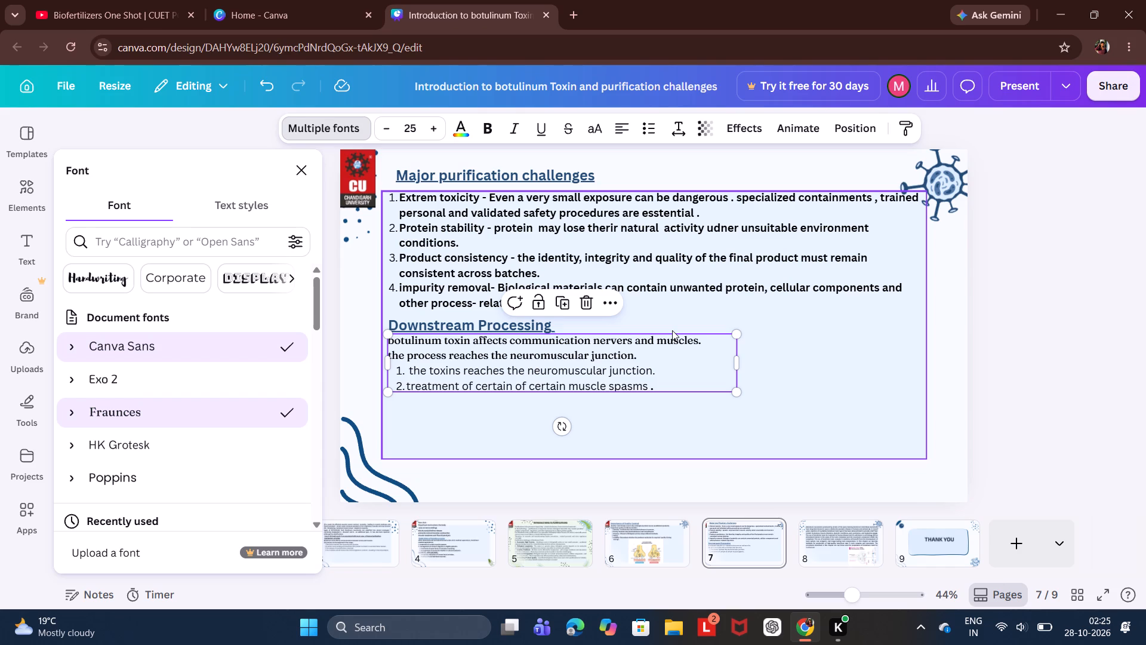
Review slide 8 and the closing THANK YOU slide.
click(807, 533)
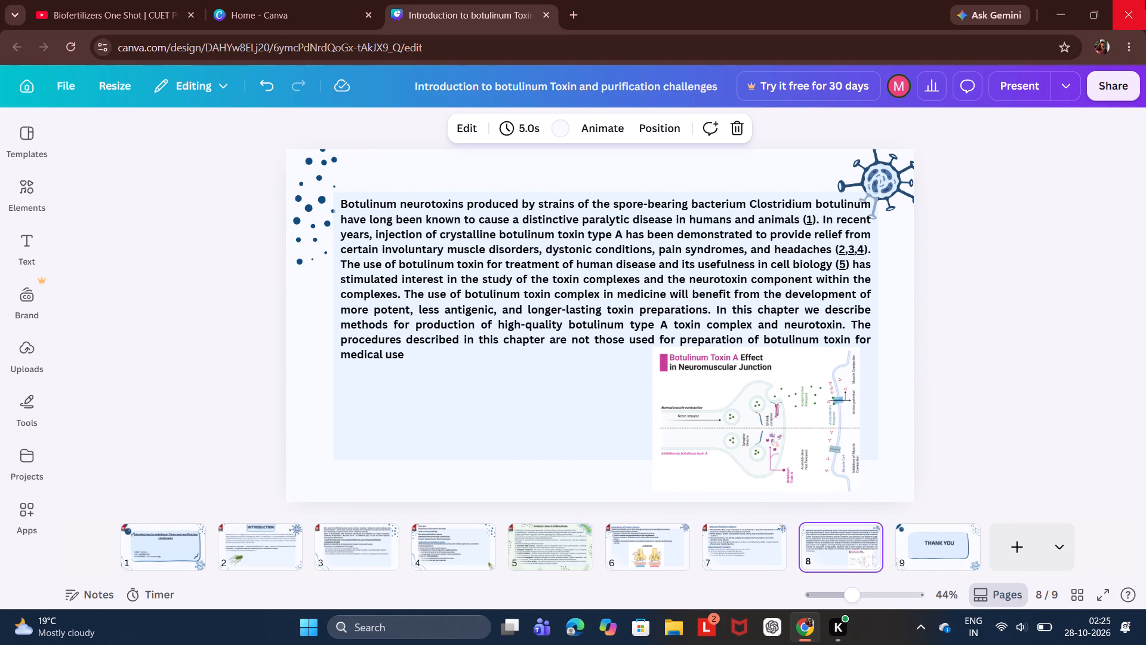
click(921, 538)
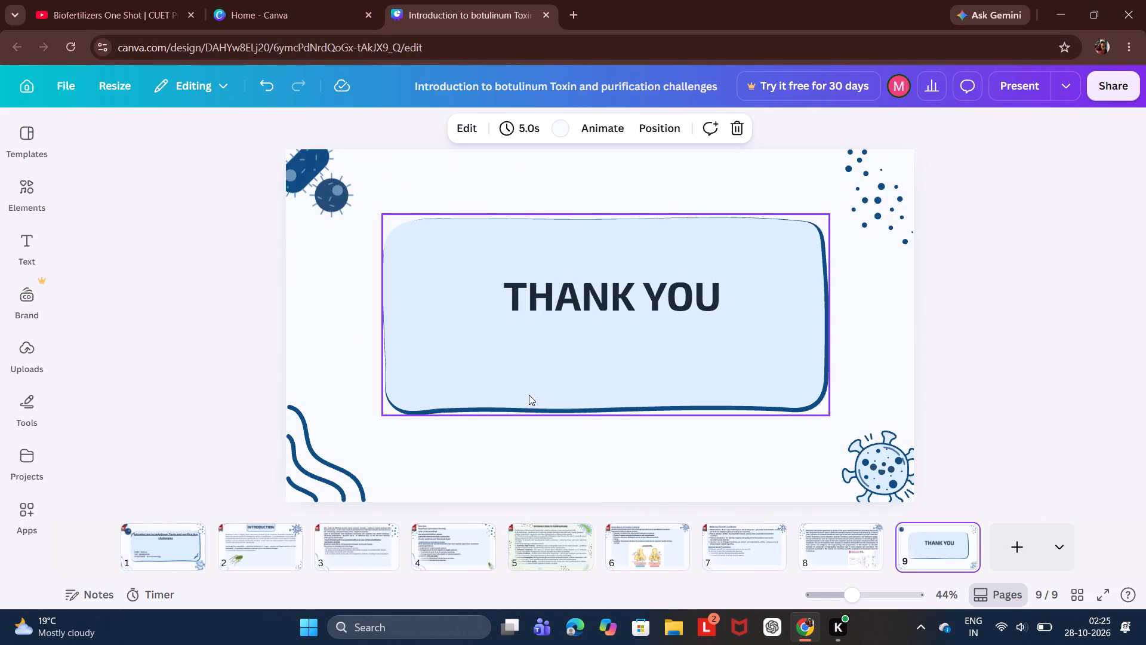
Close the browser window.
click(1143, 0)
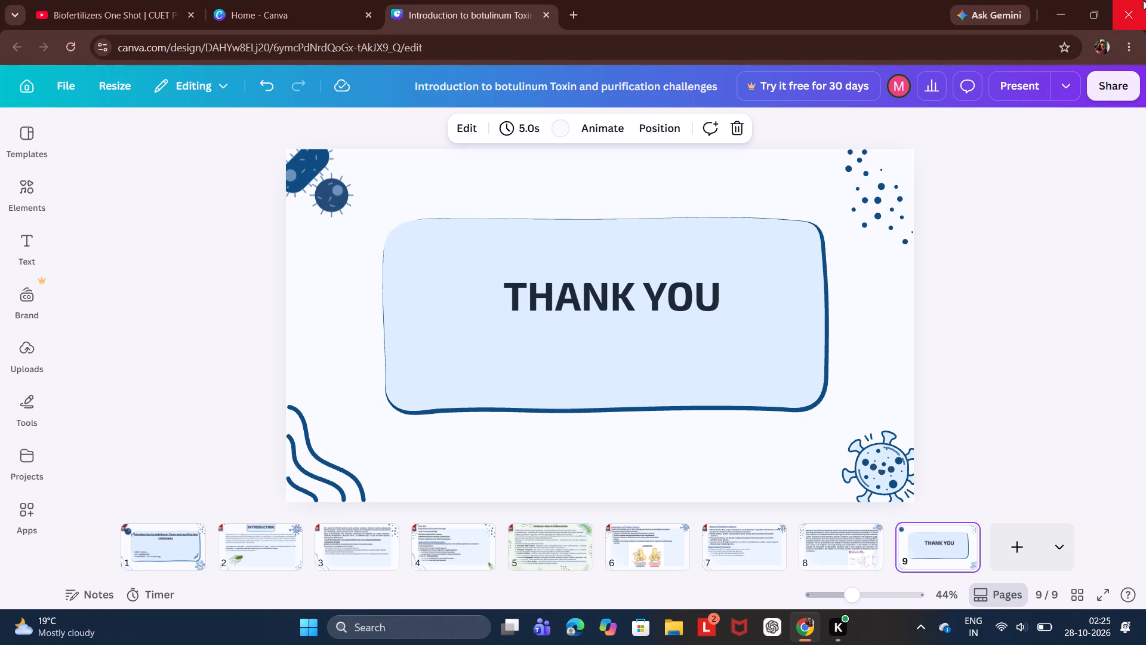
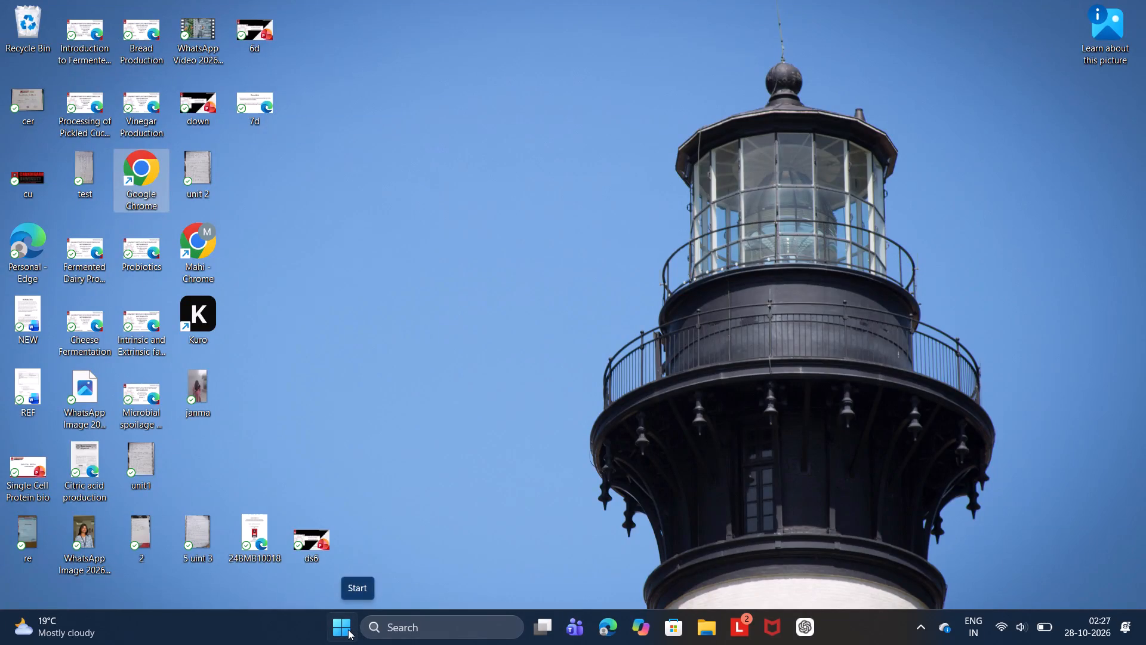
Shut down the computer.
click(348, 629)
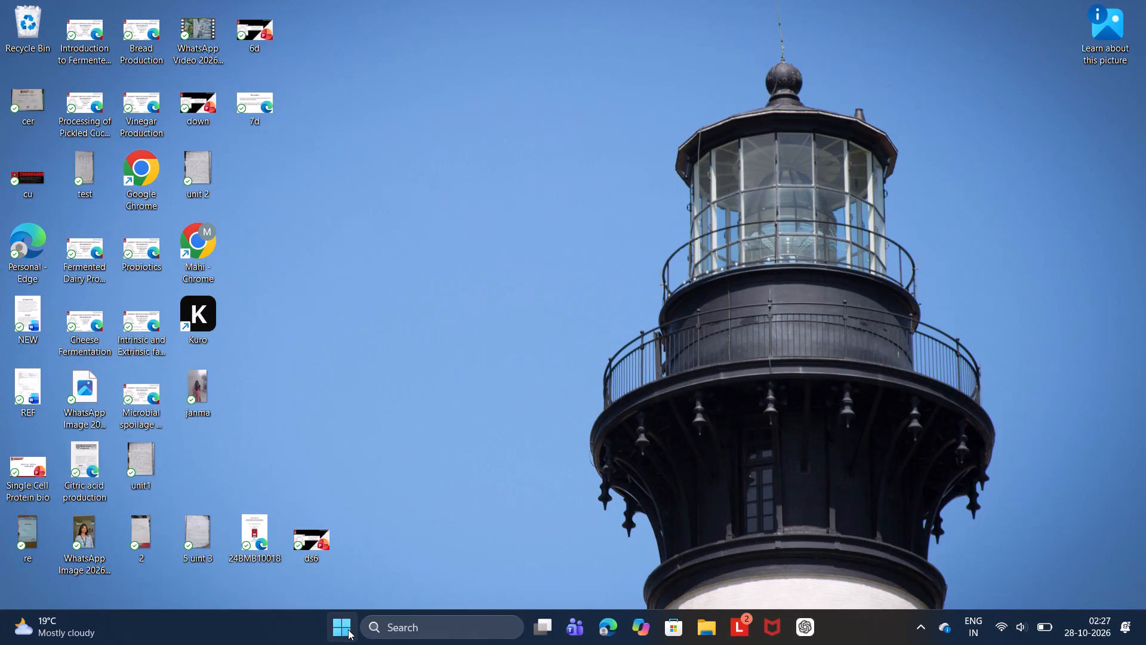
click(676, 576)
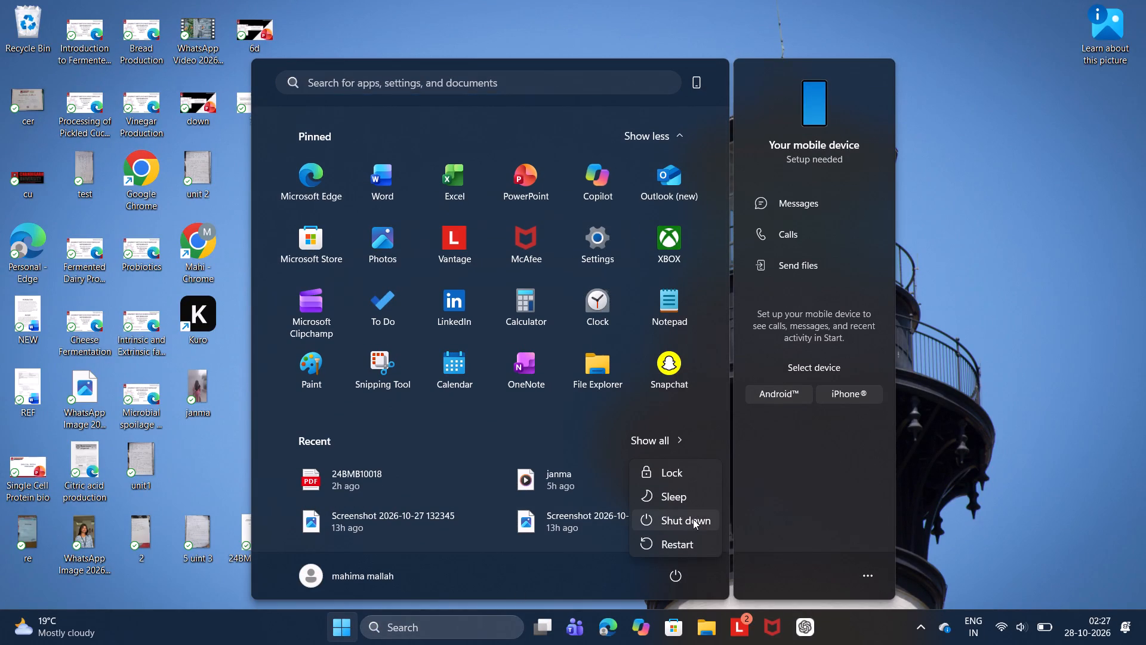
click(693, 519)
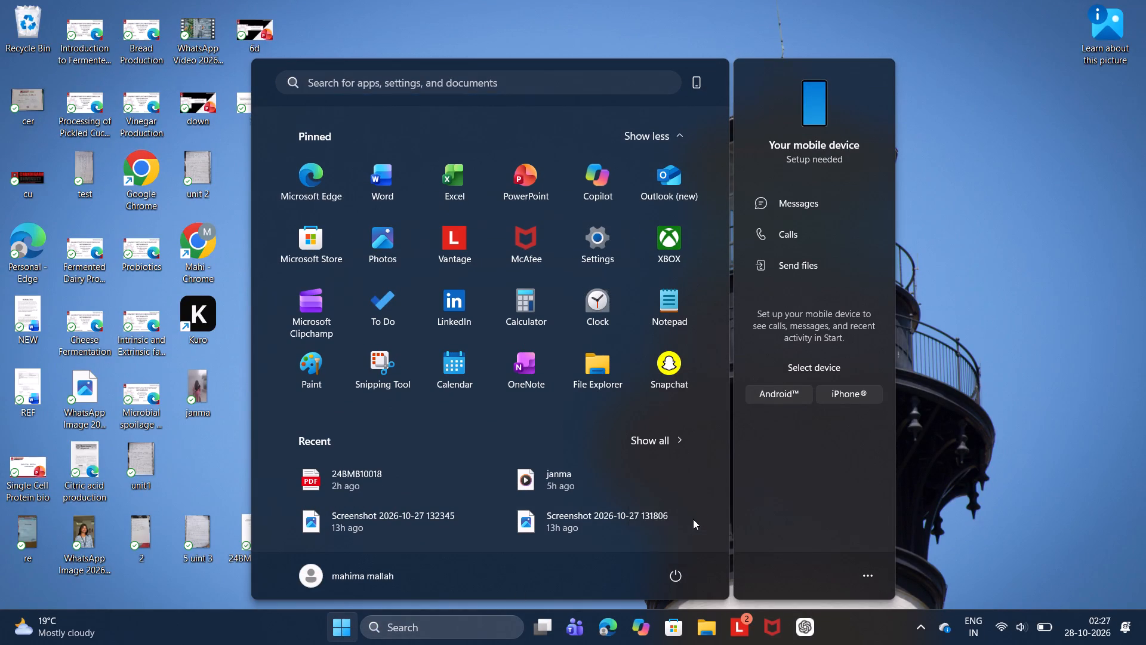